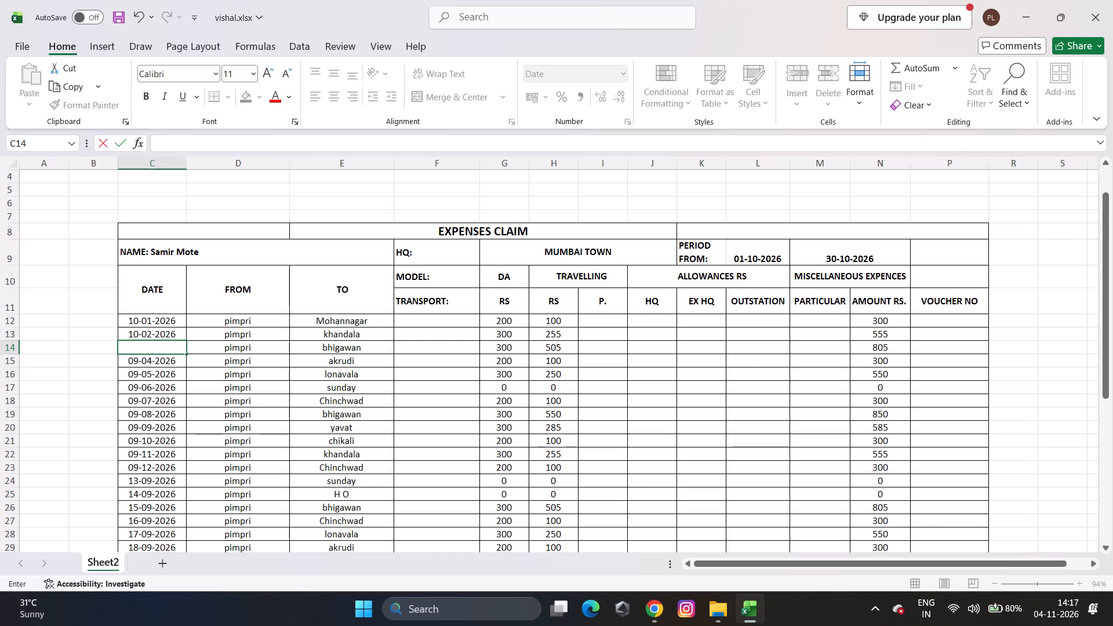
# Enter the date 10-03-2026 in cell C14, the empty DATE cell of the first bhigawan row.
pyautogui.click(139, 345)
pyautogui.write('10')
pyautogui.press('-')
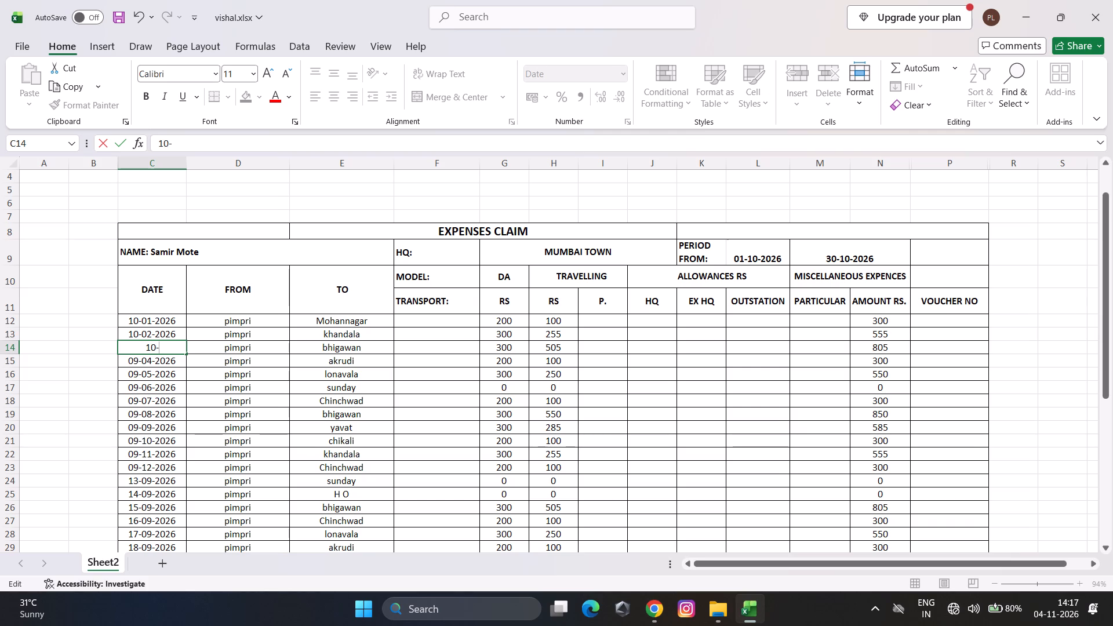
pyautogui.write('03')
pyautogui.press('-')
pyautogui.write('200')
pyautogui.press('BackSpace')
pyautogui.write('26')
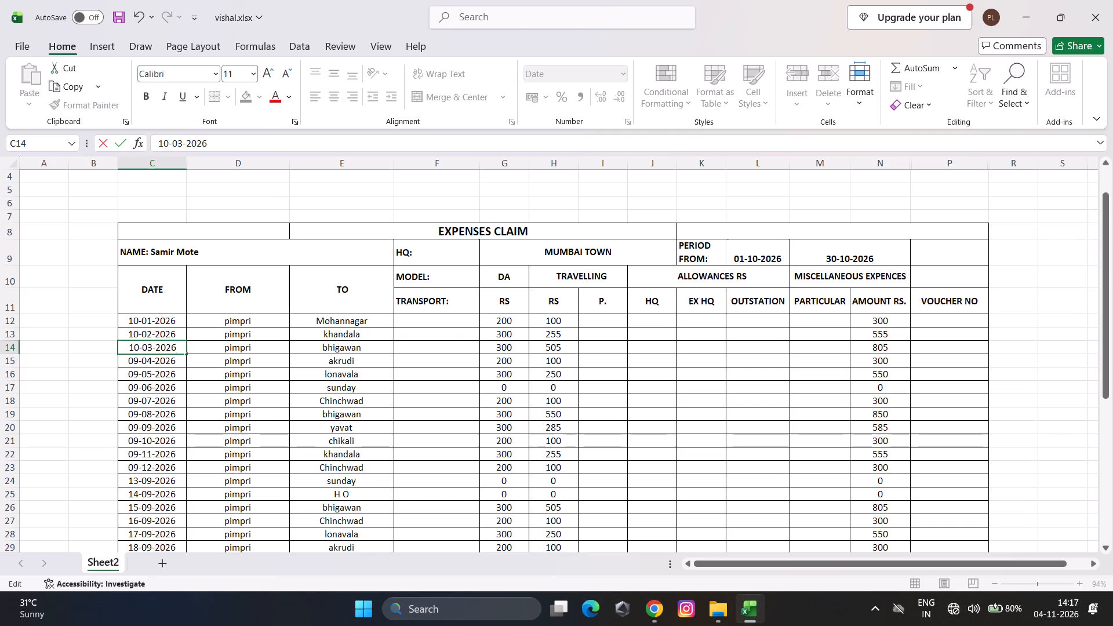
pyautogui.press('Return')
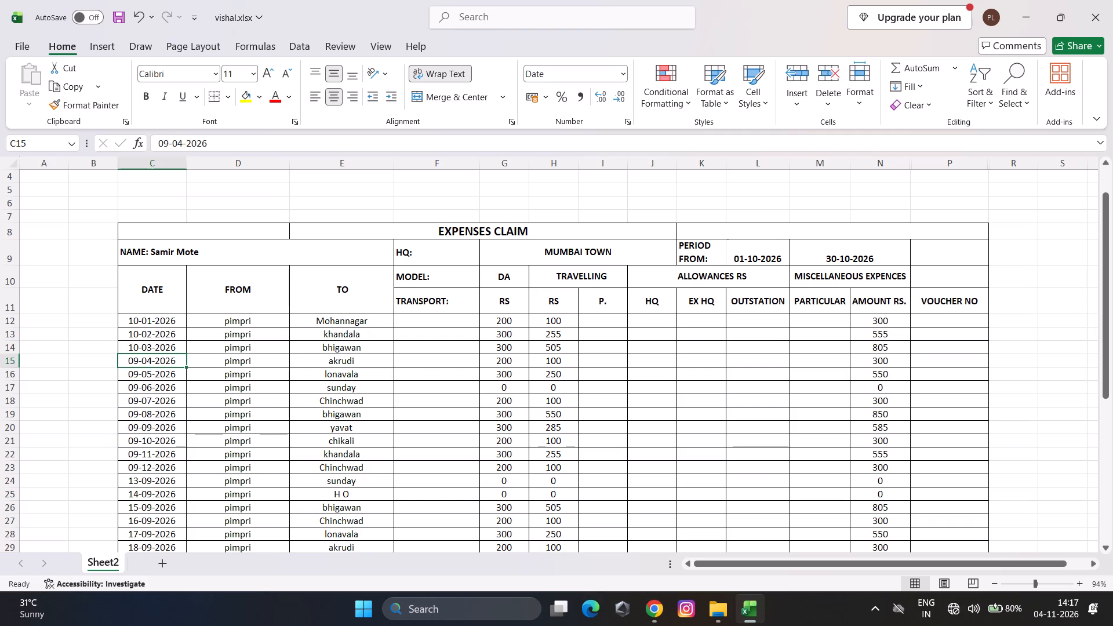
# Change the date in cell C15, the first akrudi row, to 10-04-2026.
pyautogui.click(137, 359)
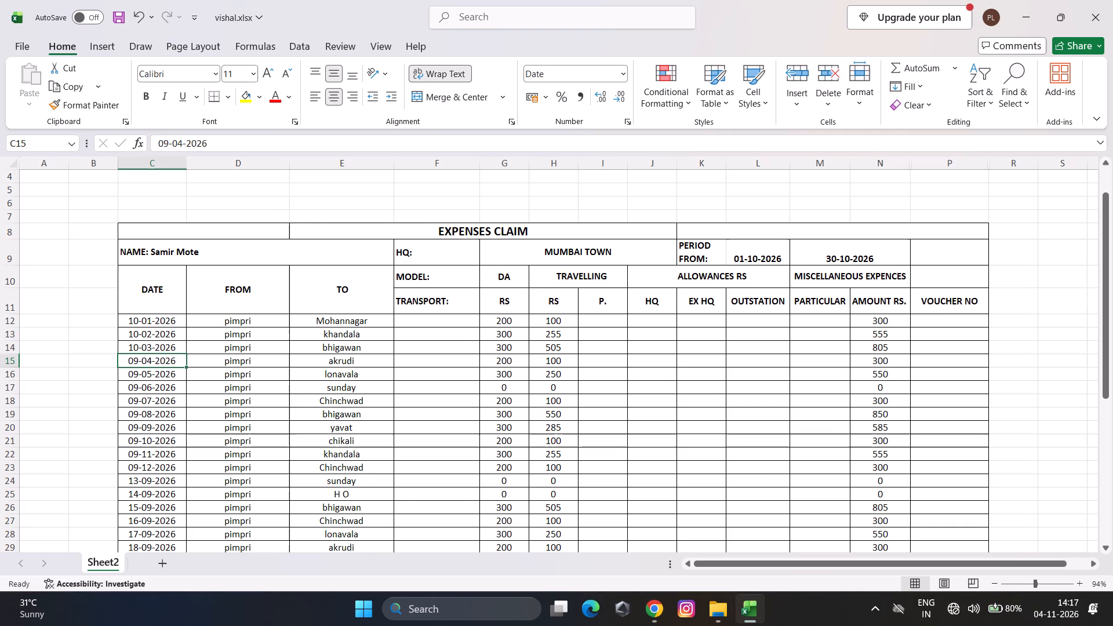
pyautogui.click(139, 362)
pyautogui.doubleClick(139, 362)
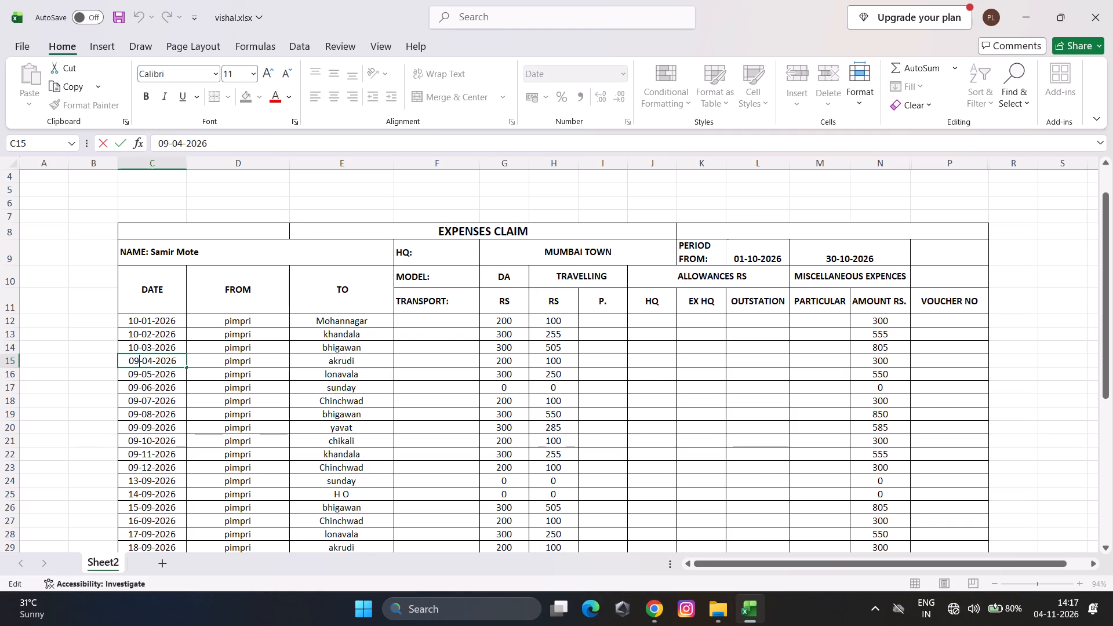
pyautogui.press('BackSpace')
pyautogui.press('BackSpace')
pyautogui.write('10')
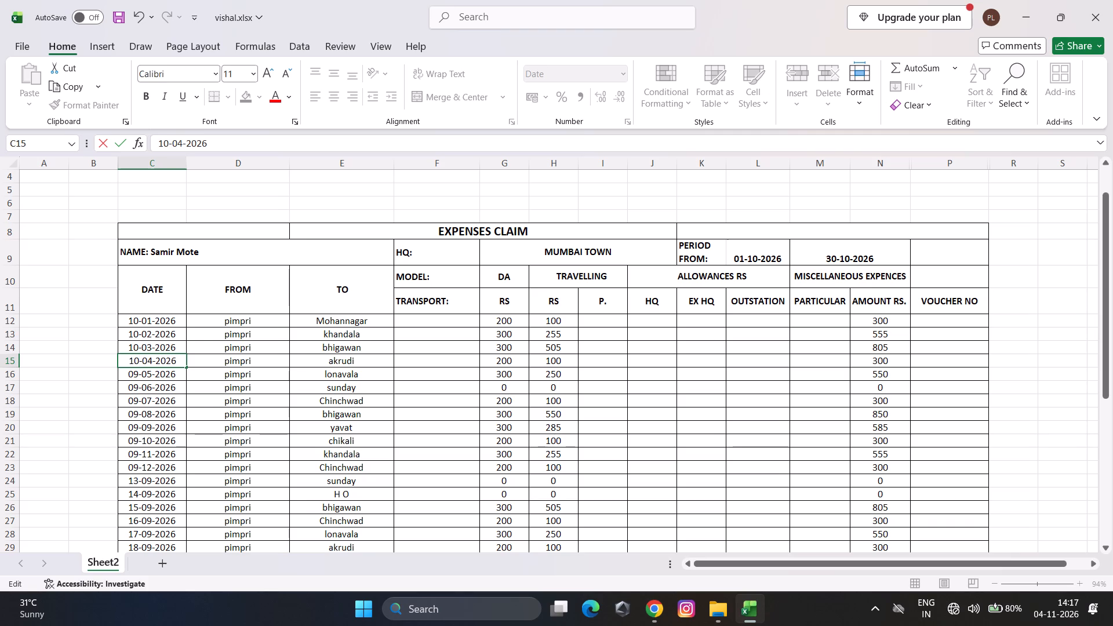
pyautogui.press('Return')
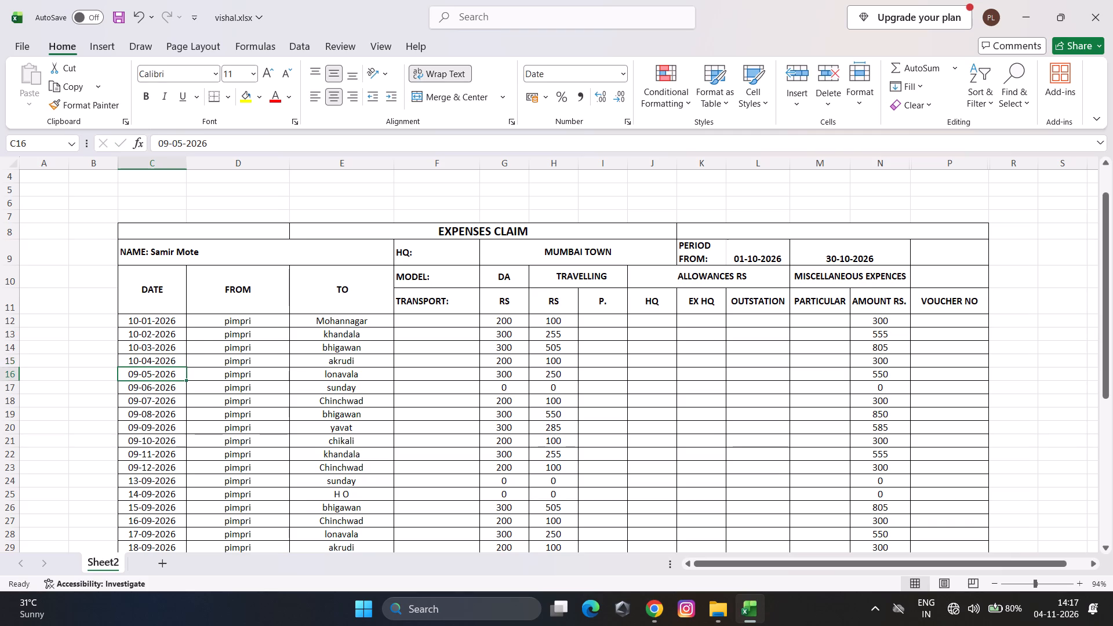
# Change the date in cell C16, the first lonavala row, to 10-05-2026.
pyautogui.doubleClick(136, 375)
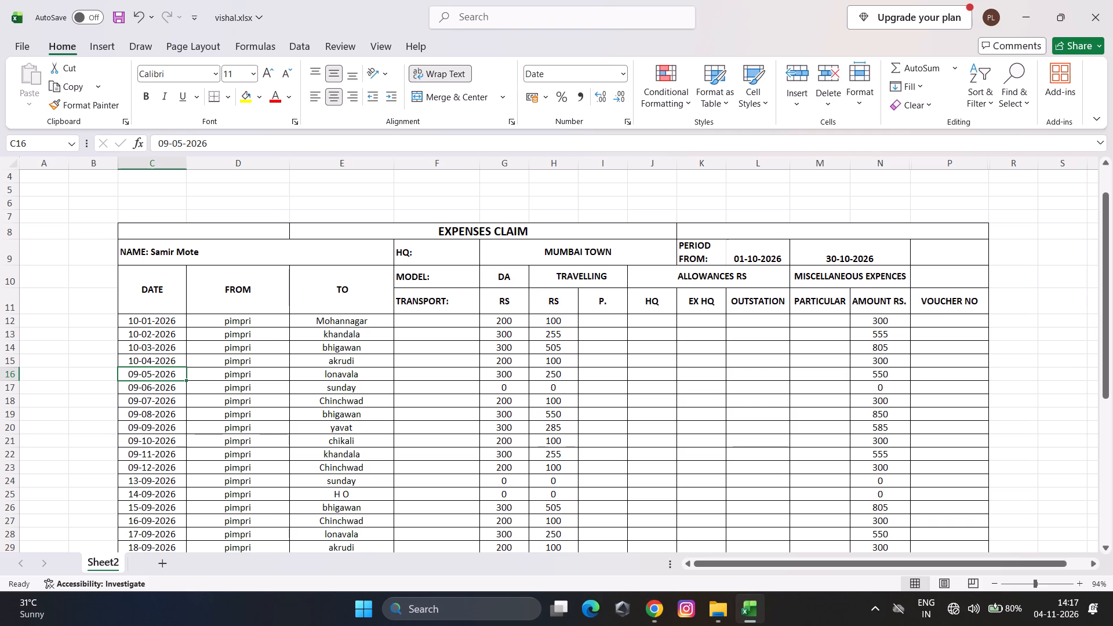
pyautogui.click(136, 375)
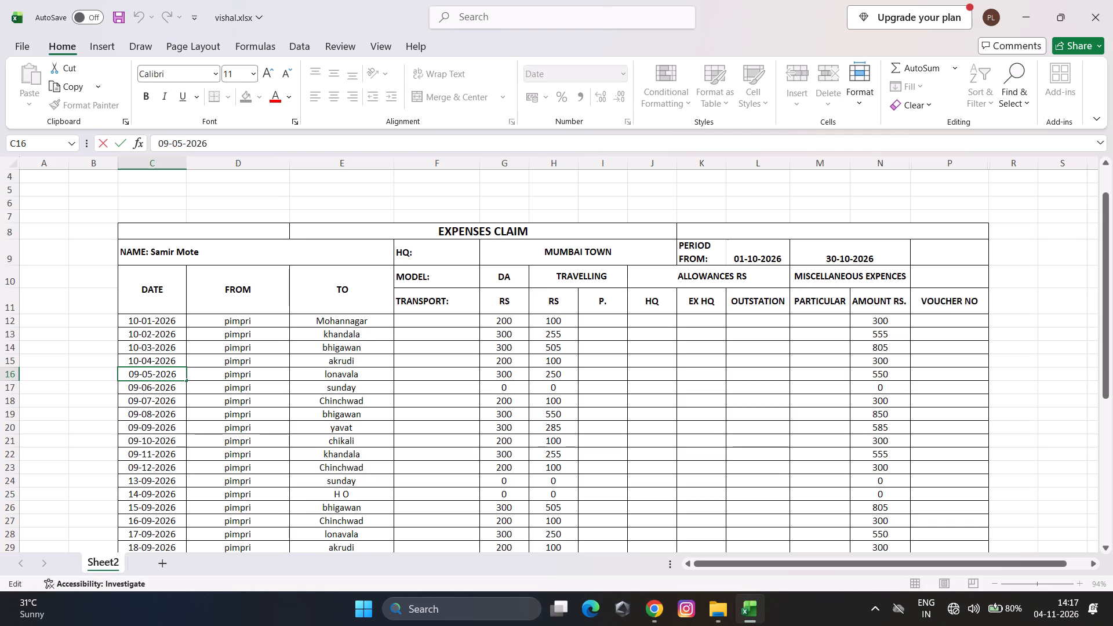
pyautogui.press('Right')
pyautogui.press('BackSpace')
pyautogui.press('BackSpace')
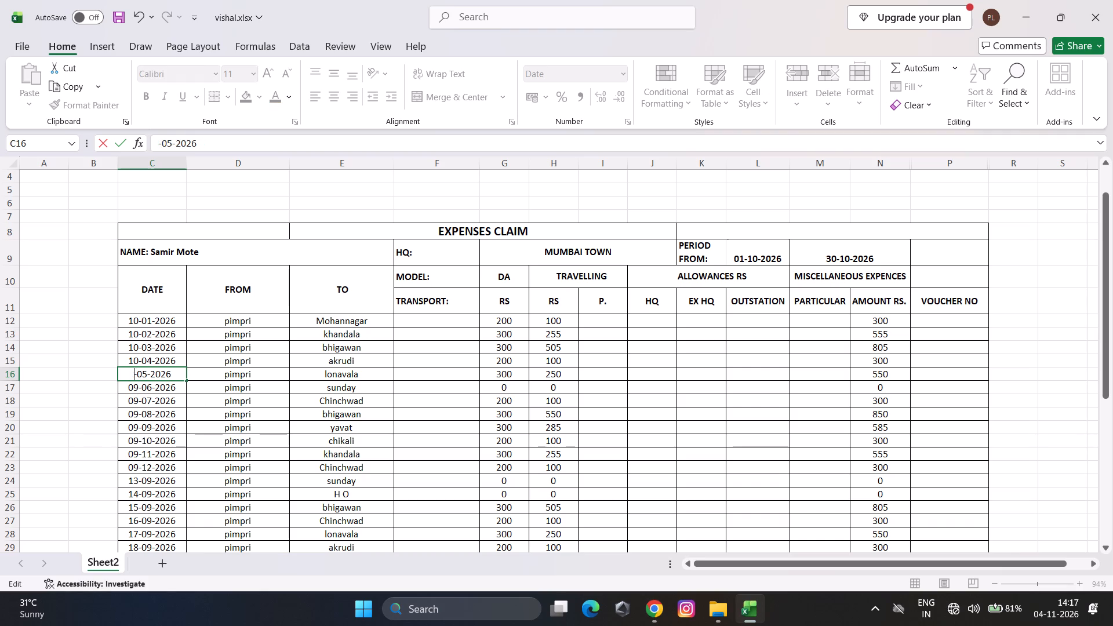
pyautogui.write('10')
pyautogui.press('Return')
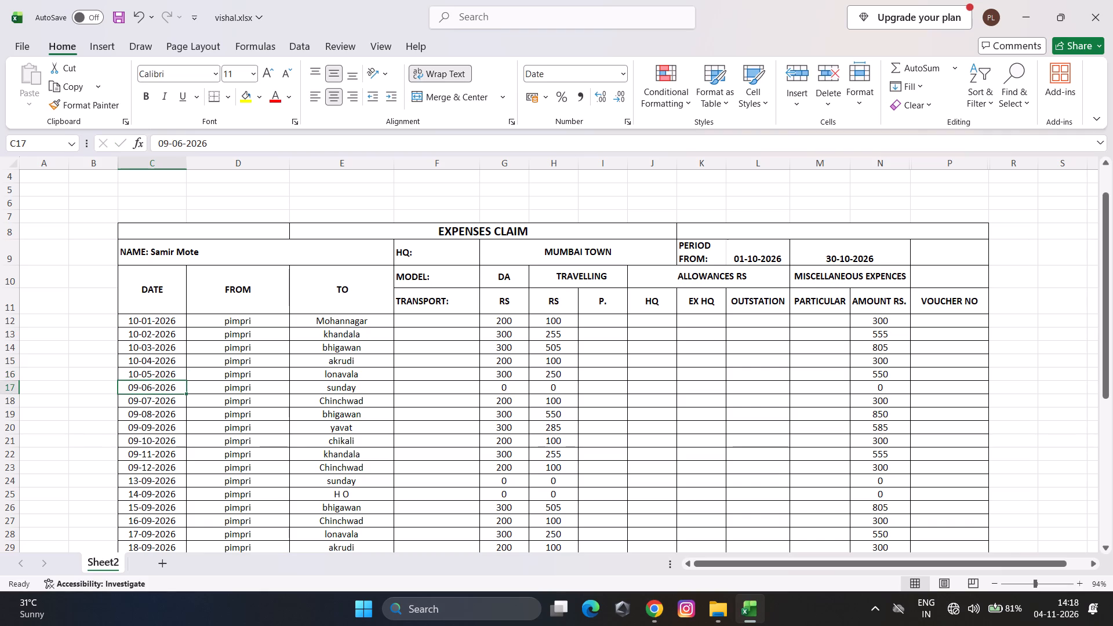
# Change the date in cell C17, the first sunday row, to 10-06-2026.
pyautogui.doubleClick(126, 390)
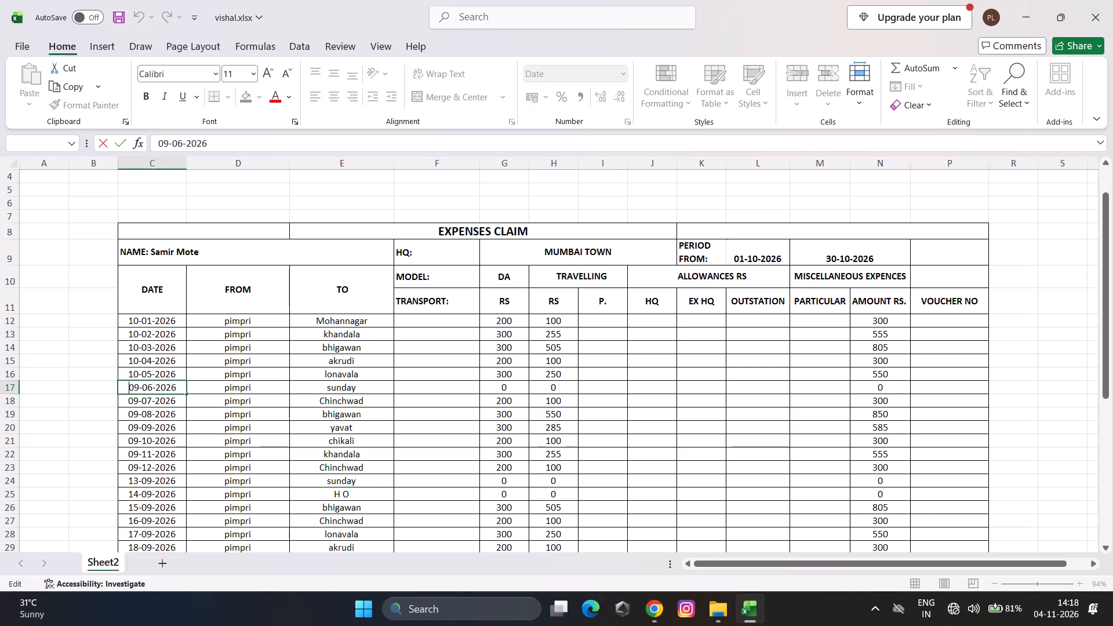
pyautogui.press('Right')
pyautogui.press('Right')
pyautogui.press('BackSpace')
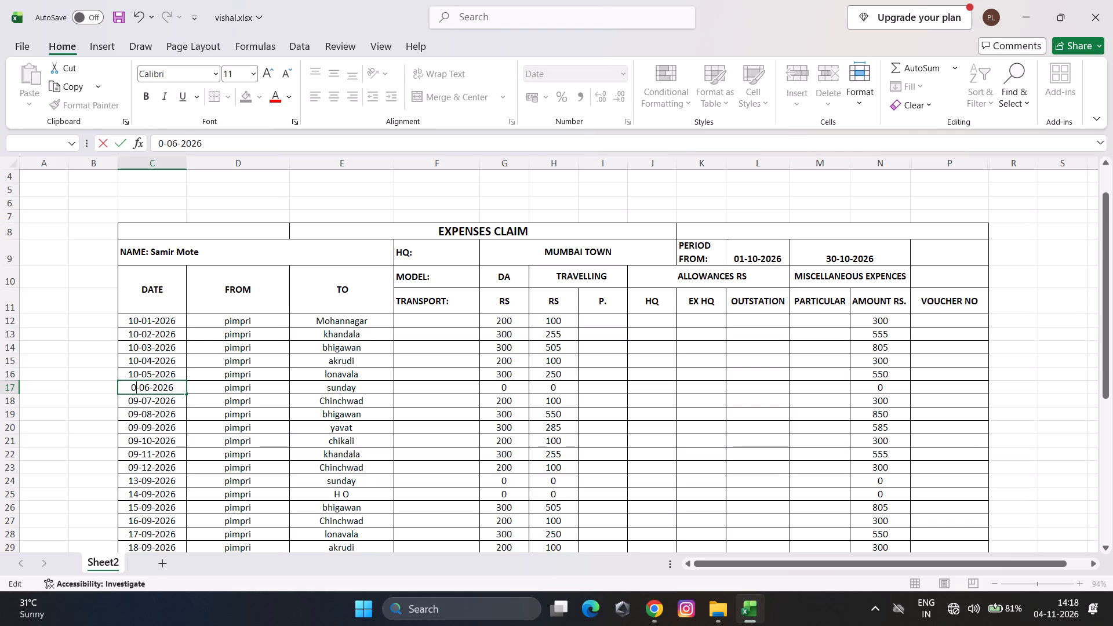
pyautogui.press('BackSpace')
pyautogui.write('10')
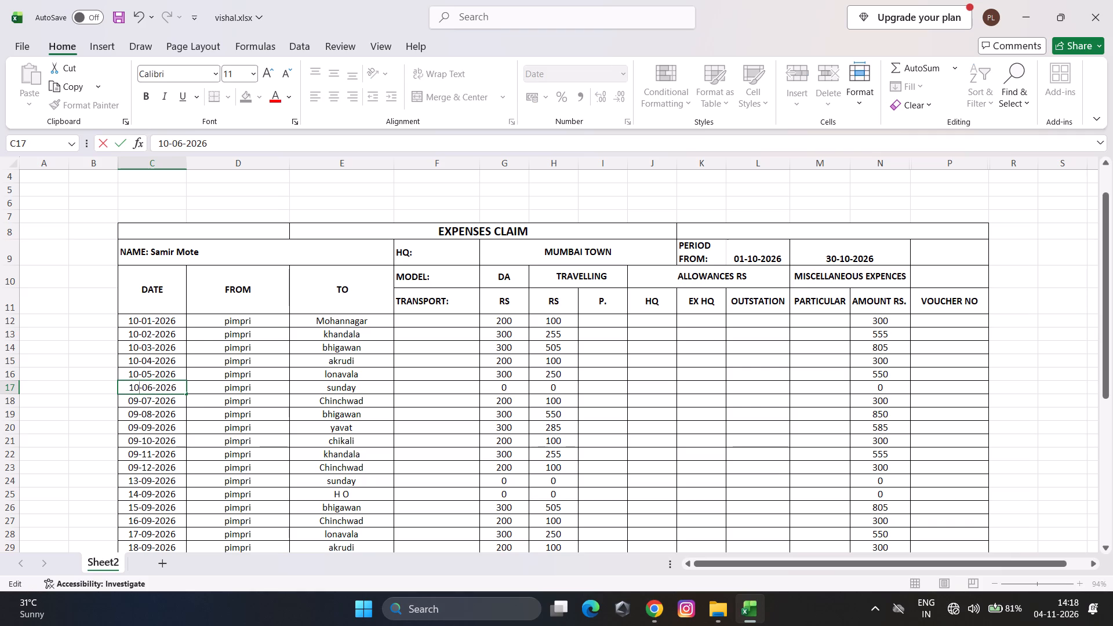
pyautogui.press('Return')
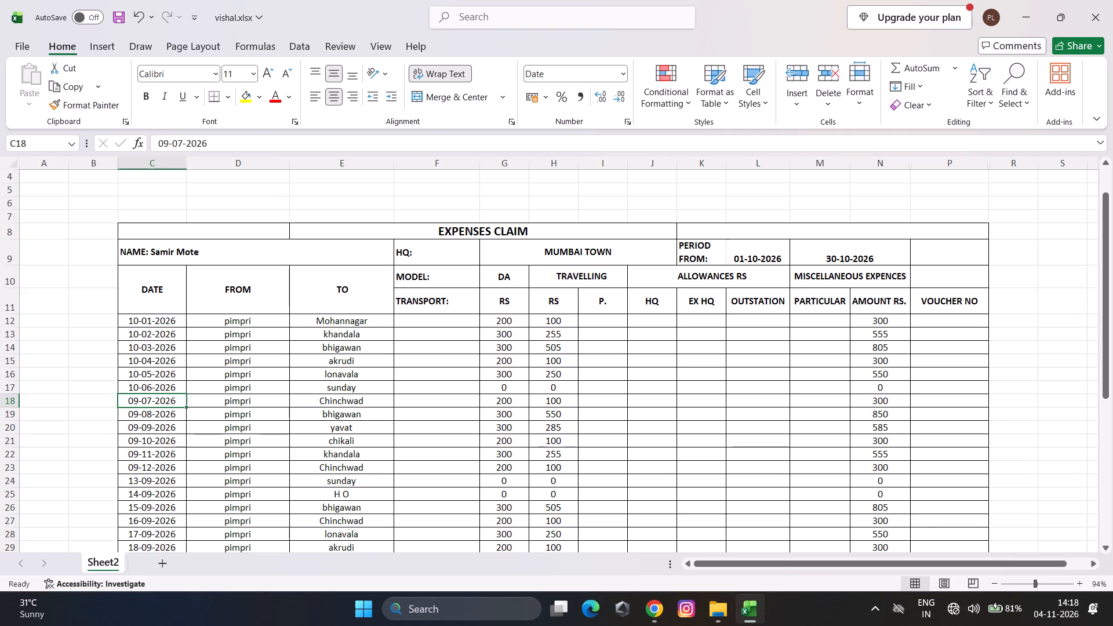
# Change the date in cell C18, the first Chinchwad row, to 10-07-2026.
pyautogui.click(134, 399)
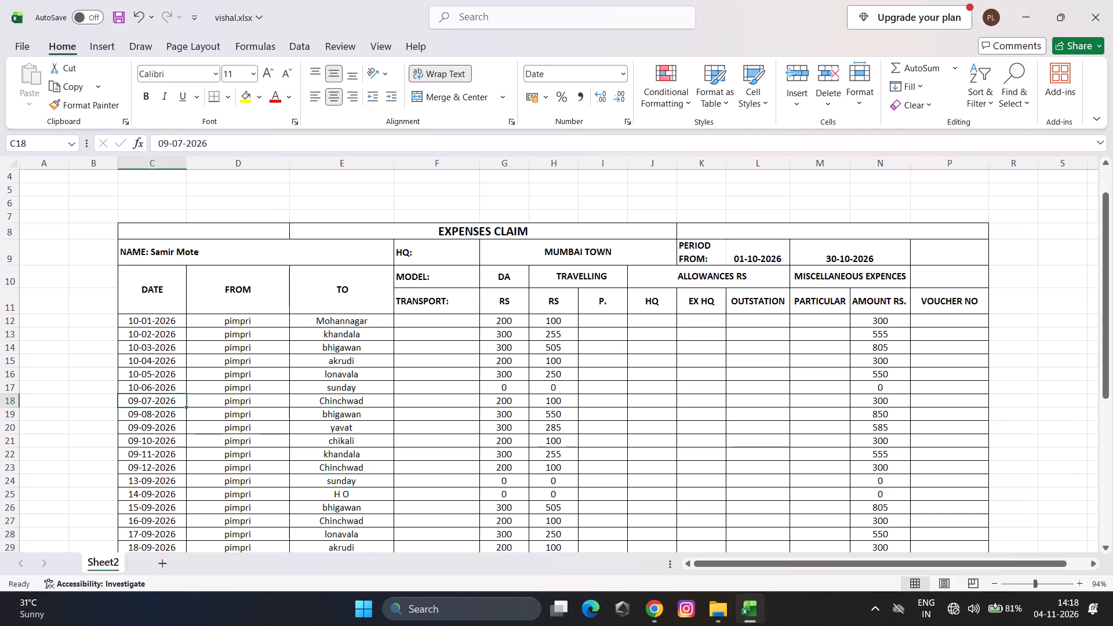
pyautogui.click(134, 399)
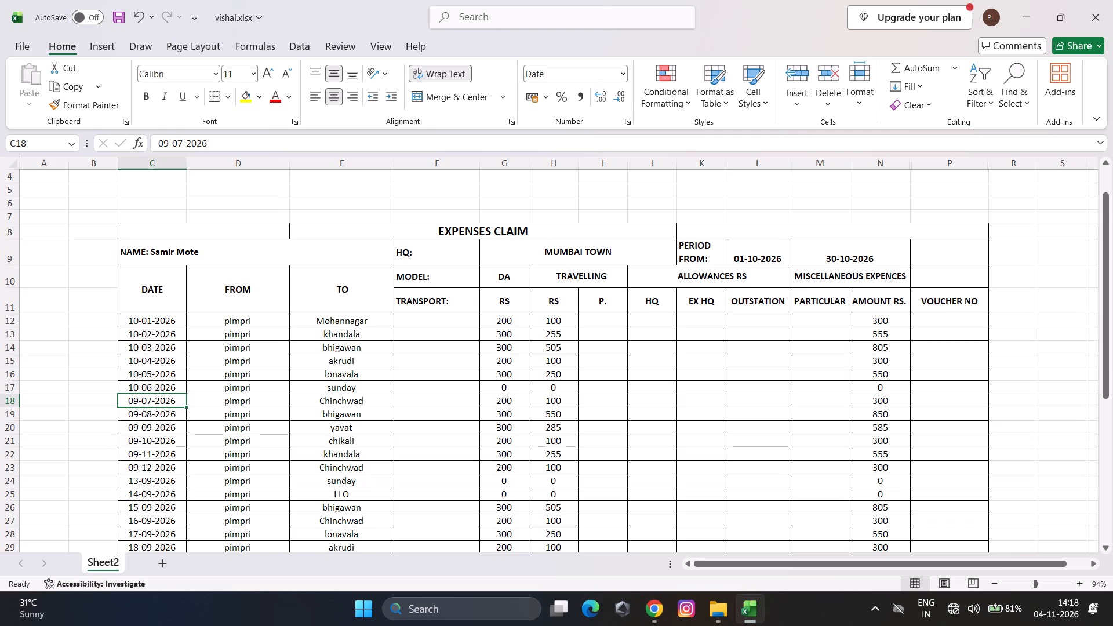
pyautogui.doubleClick(143, 399)
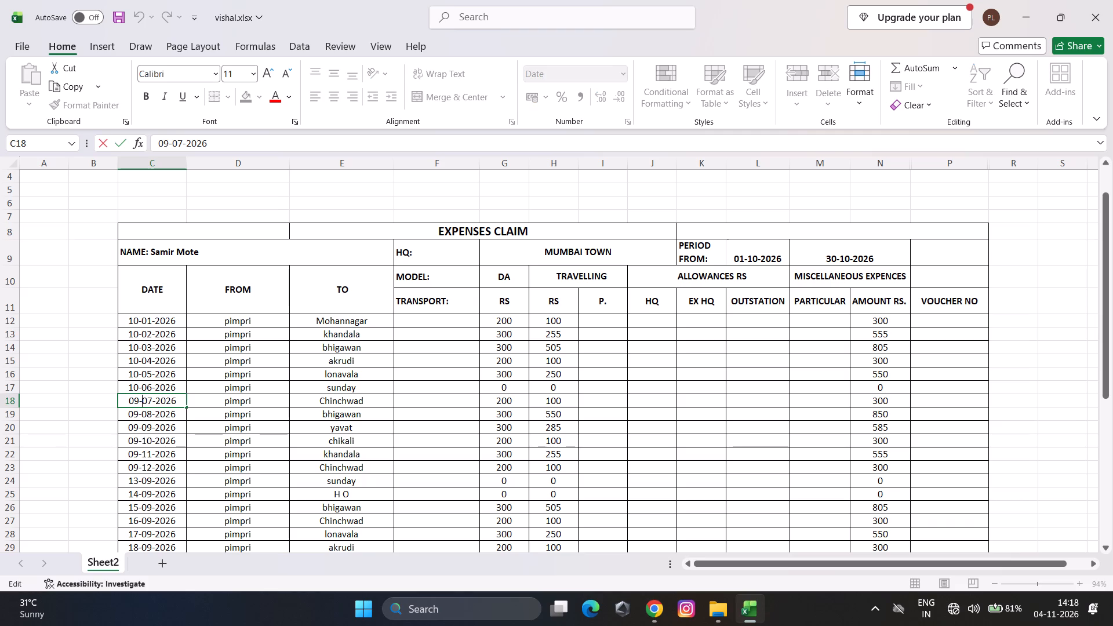
pyautogui.press('Left')
pyautogui.press('BackSpace')
pyautogui.press('BackSpace')
pyautogui.write('10')
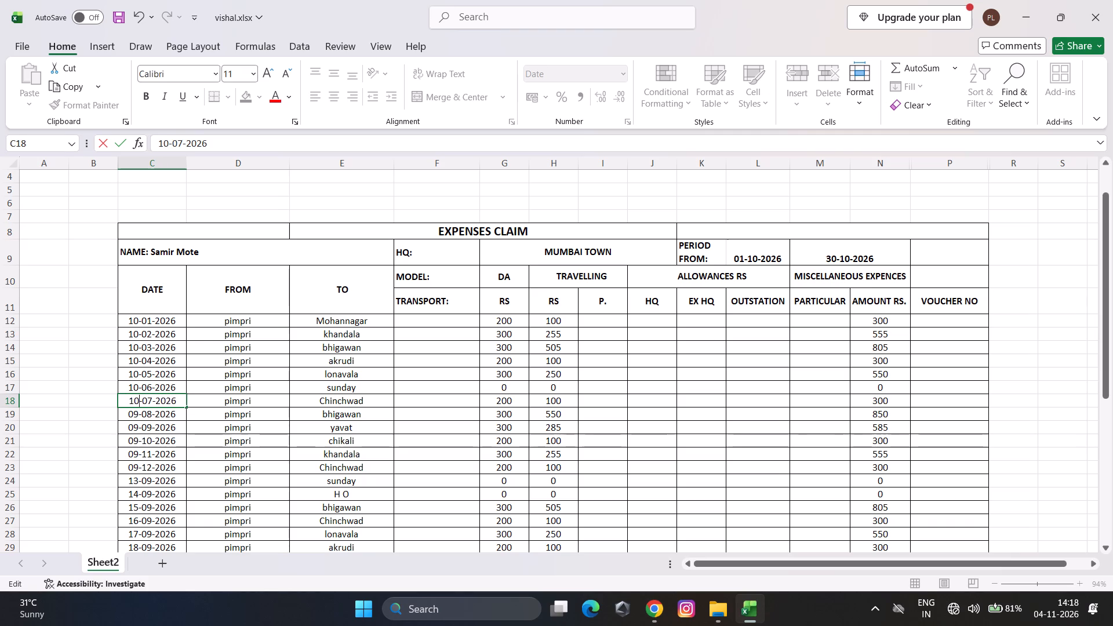
pyautogui.press('Return')
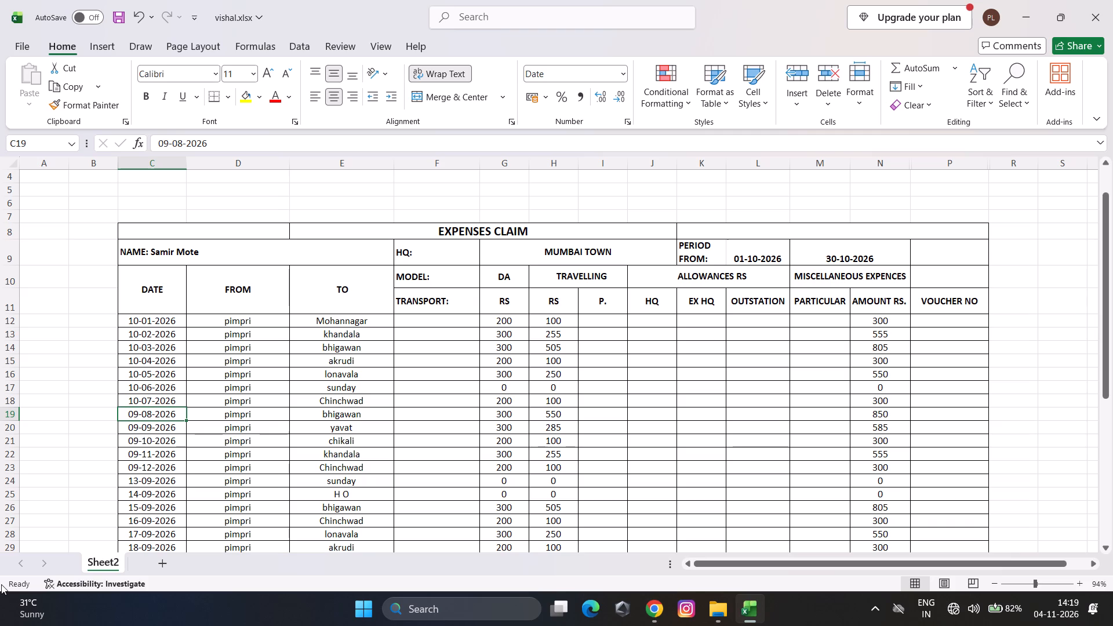
# Change the date in cell C19, the second bhigawan row, to 10-08-2026.
pyautogui.doubleClick(139, 417)
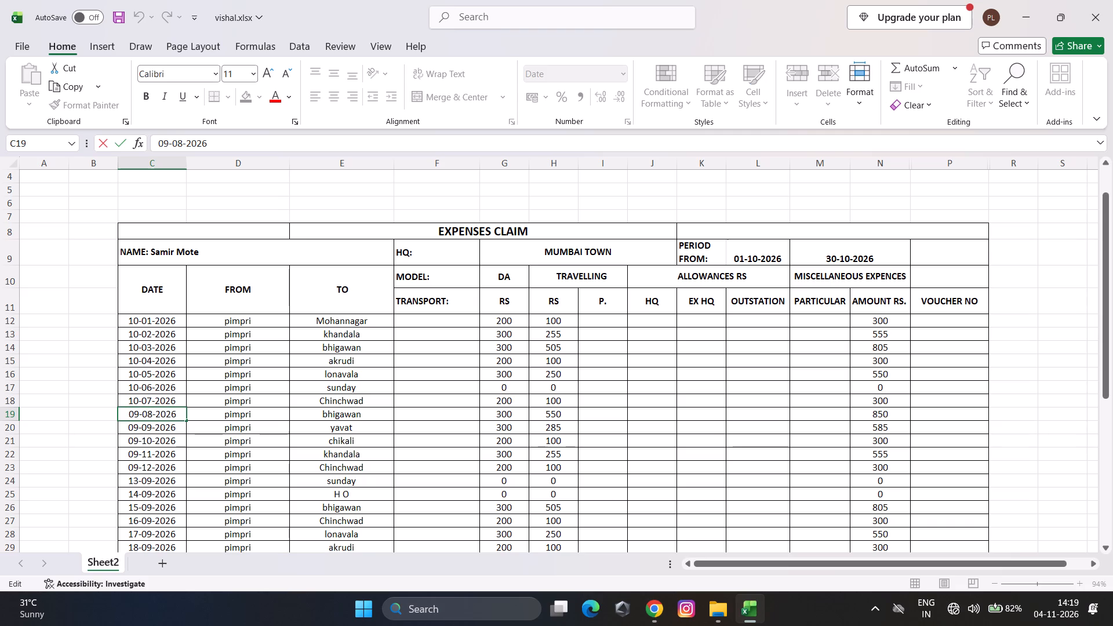
pyautogui.press('BackSpace')
pyautogui.press('BackSpace')
pyautogui.write('10')
pyautogui.press('Return')
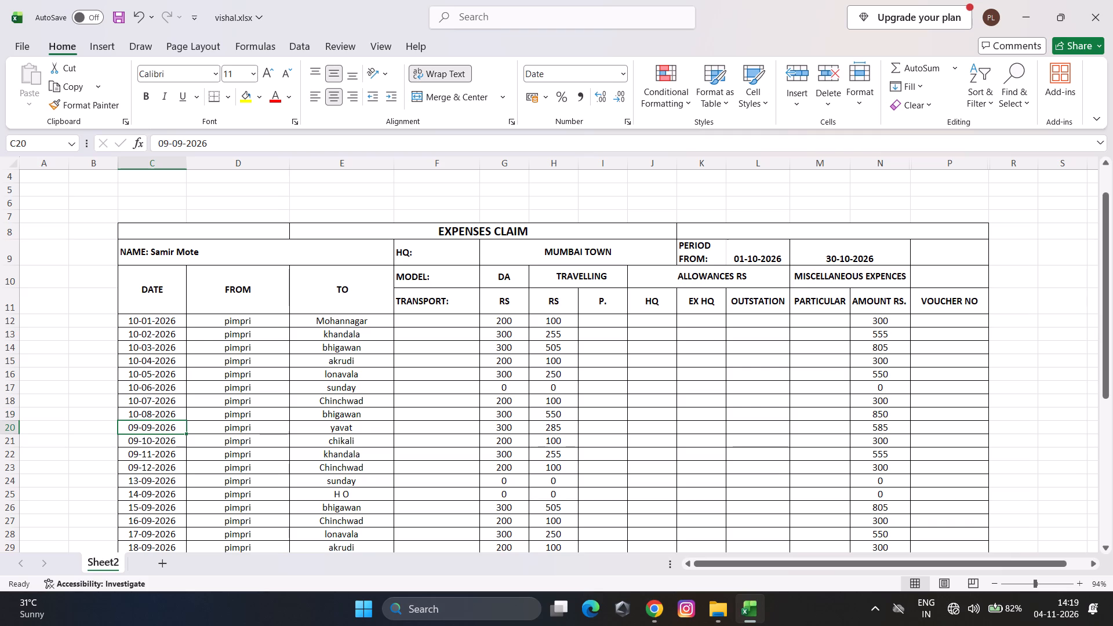
# Change the date in cell C20, the yavat row, to 10-09-2026.
pyautogui.doubleClick(137, 427)
pyautogui.press('BackSpace')
pyautogui.press('BackSpace')
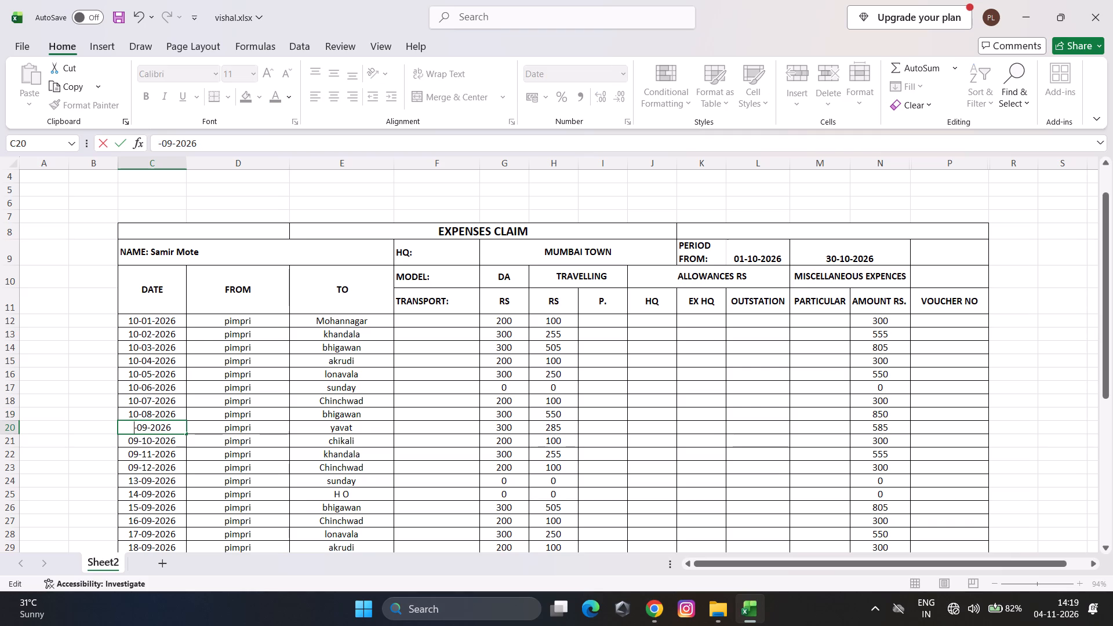
pyautogui.write('10')
pyautogui.press('Return')
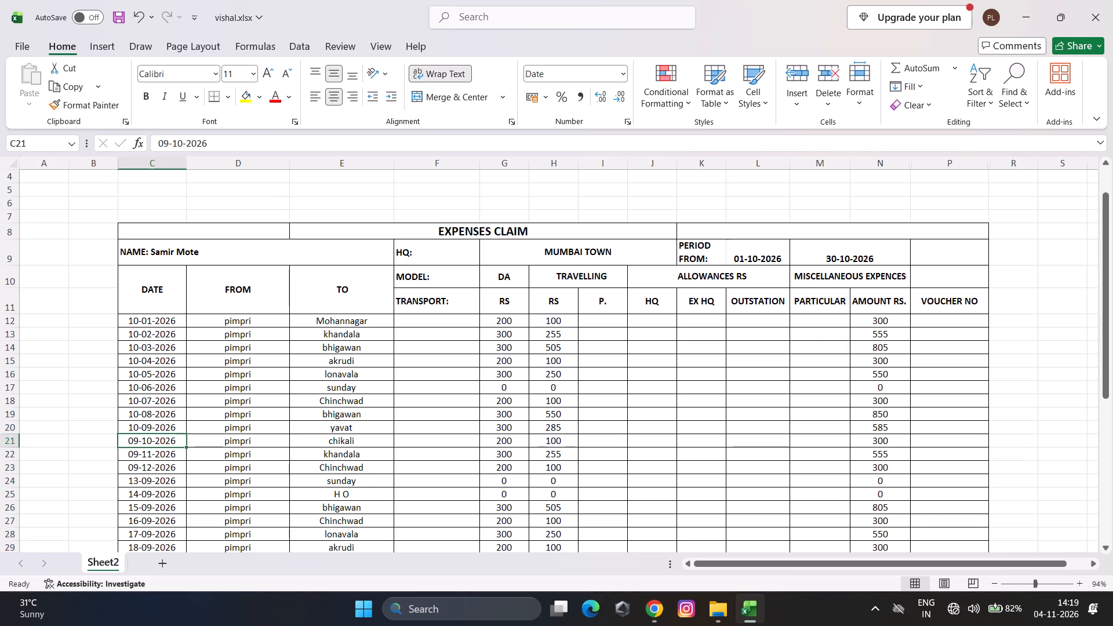
# Change the date in cell C21, the first chikali row, to 10-10-2026.
pyautogui.doubleClick(138, 443)
pyautogui.press('BackSpace')
pyautogui.press('BackSpace')
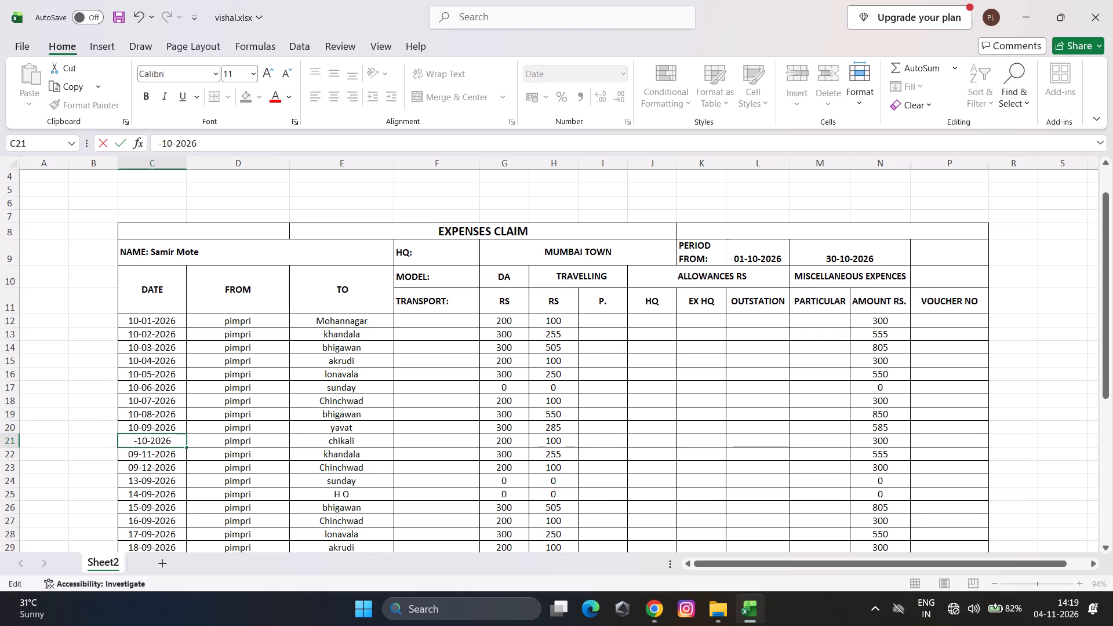
pyautogui.write('10')
pyautogui.press('Return')
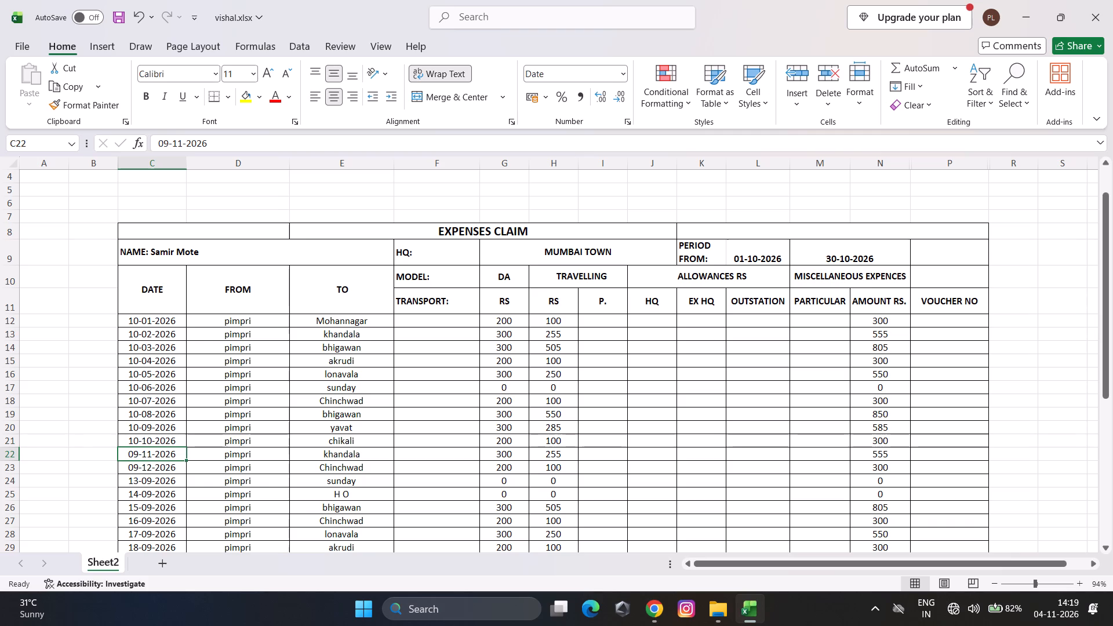
# Change the date in cell C22, the second khandala row, to 10-11-2026.
pyautogui.doubleClick(137, 457)
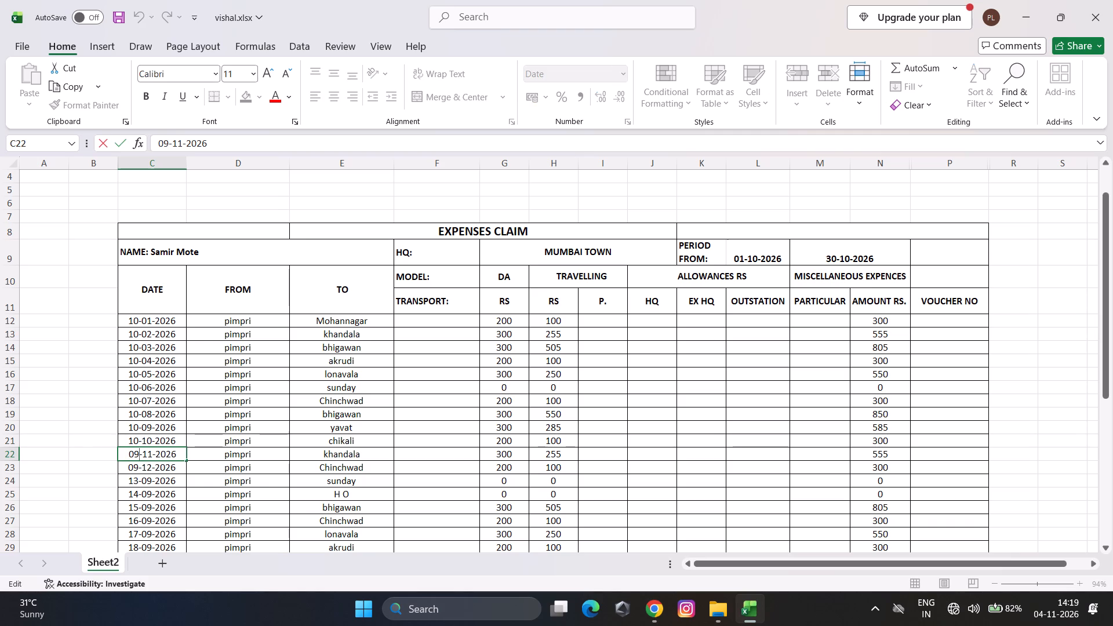
pyautogui.press('BackSpace')
pyautogui.press('BackSpace')
pyautogui.write('10')
pyautogui.press('Return')
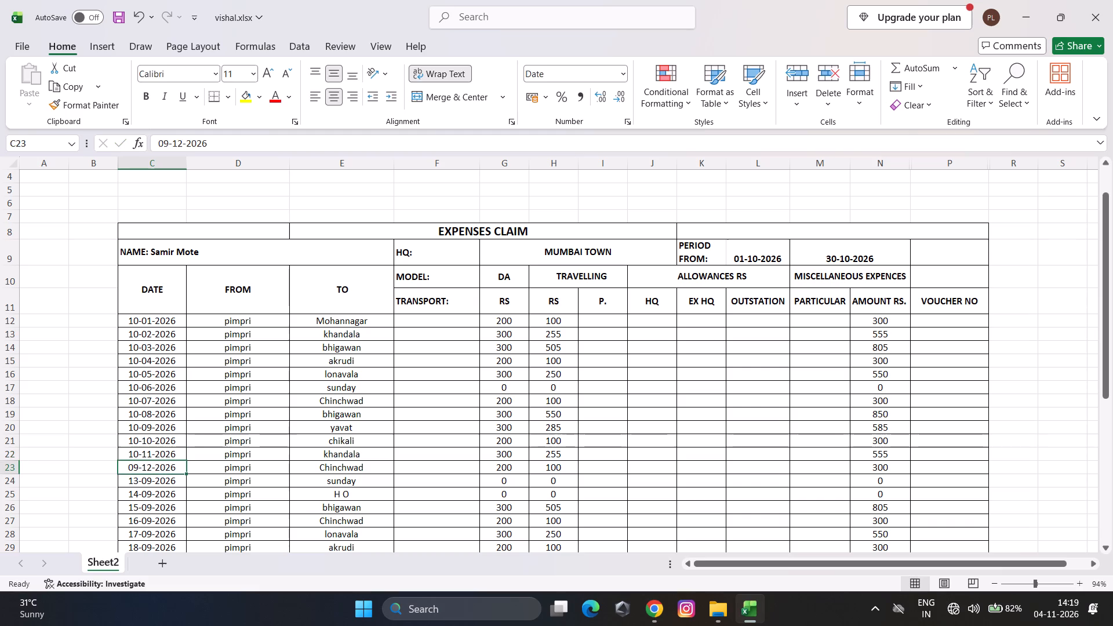
# Change the date in cell C23, the second Chinchwad row, to 10-12-2026.
pyautogui.click(137, 469)
pyautogui.doubleClick(137, 469)
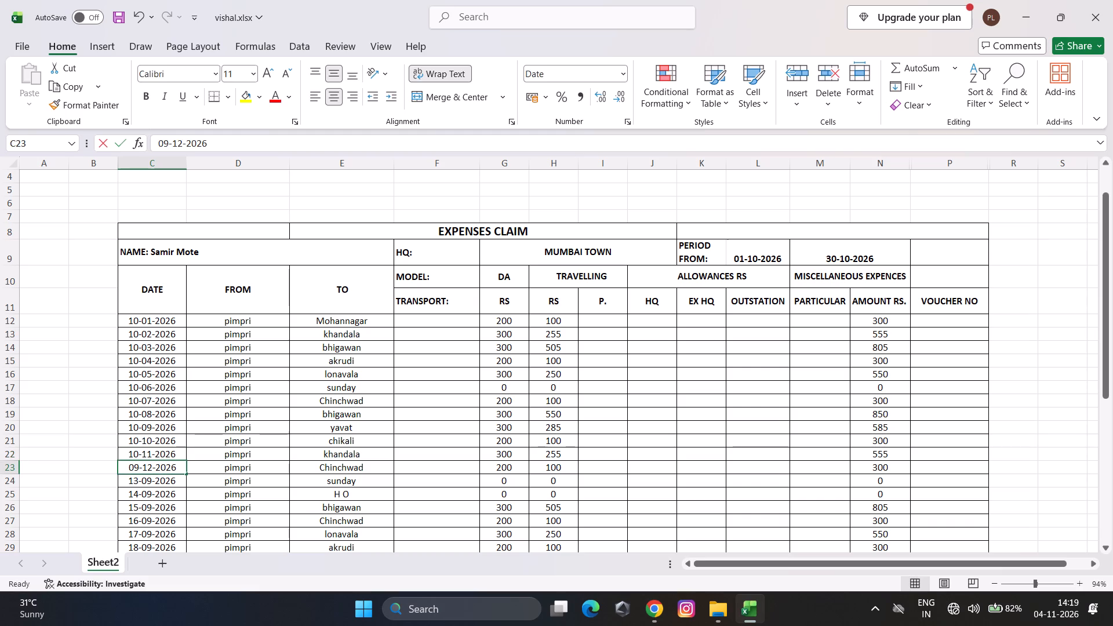
pyautogui.press('BackSpace')
pyautogui.press('BackSpace')
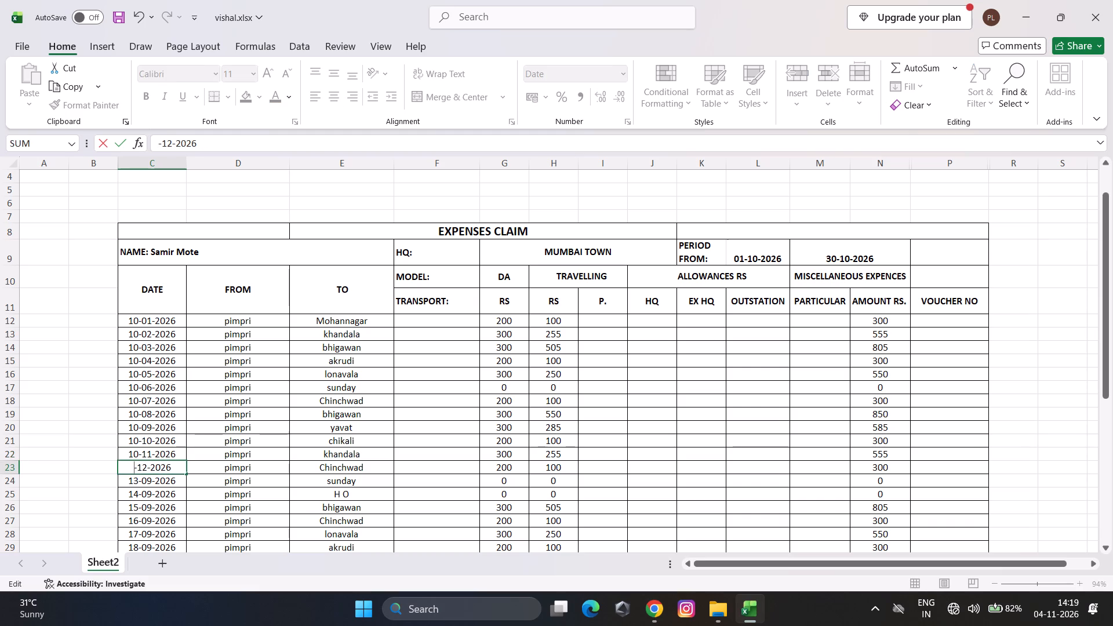
pyautogui.write('10')
pyautogui.press('Return')
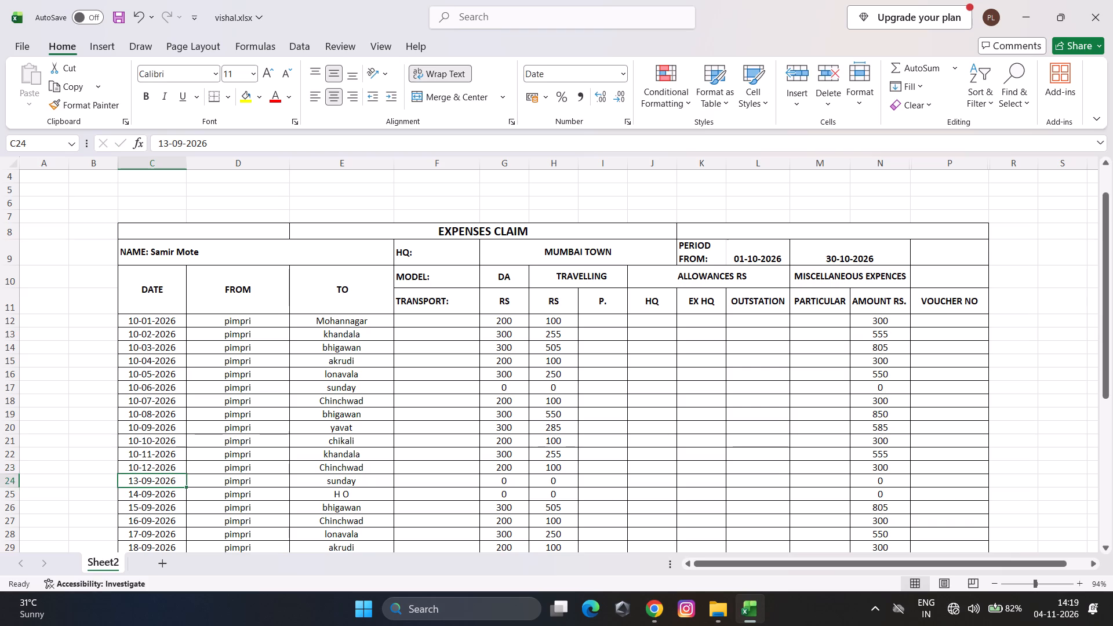
# Change the date in cell C24, the second sunday row, to 13-10-2026.
pyautogui.doubleClick(151, 482)
pyautogui.press('BackSpace')
pyautogui.press('BackSpace')
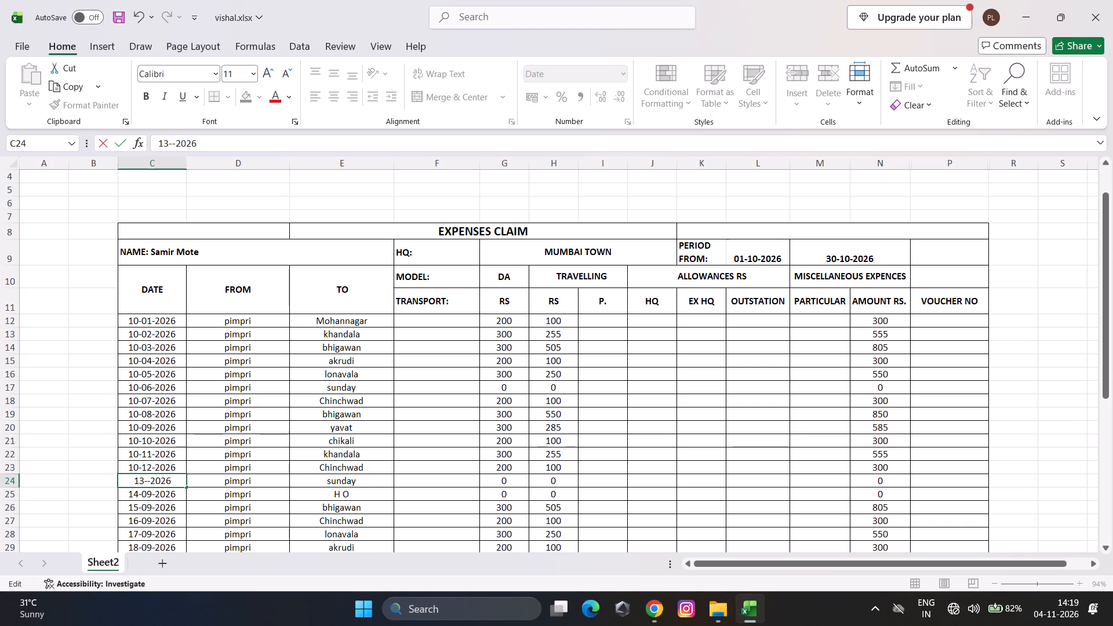
pyautogui.write('10')
pyautogui.press('Return')
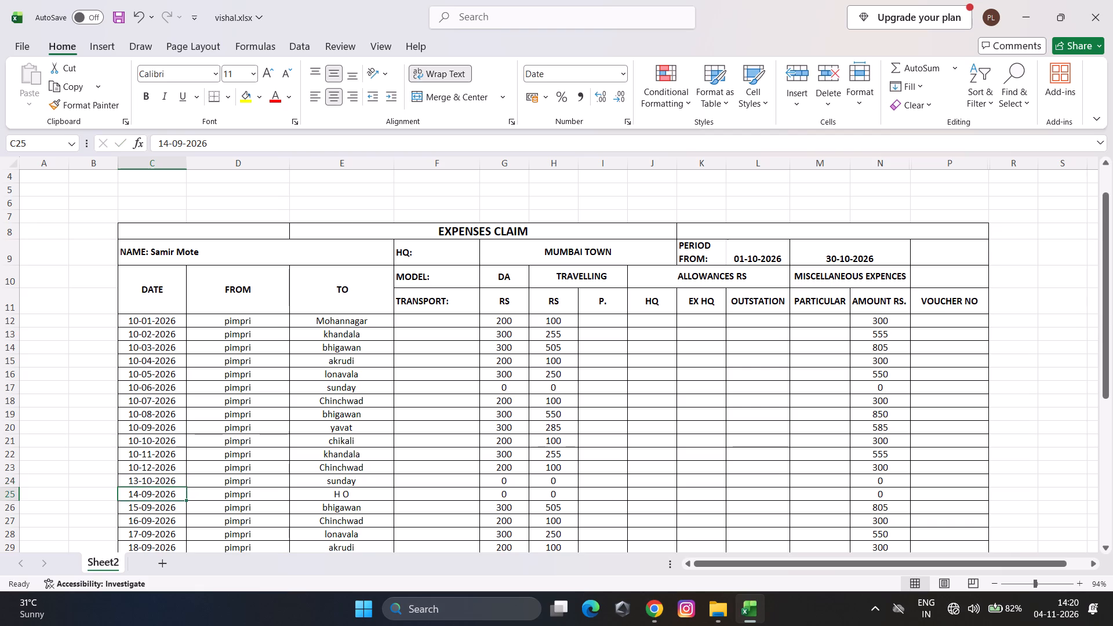
# Change the date in cell C25, the H O row, to 14-10-2026.
pyautogui.doubleClick(151, 499)
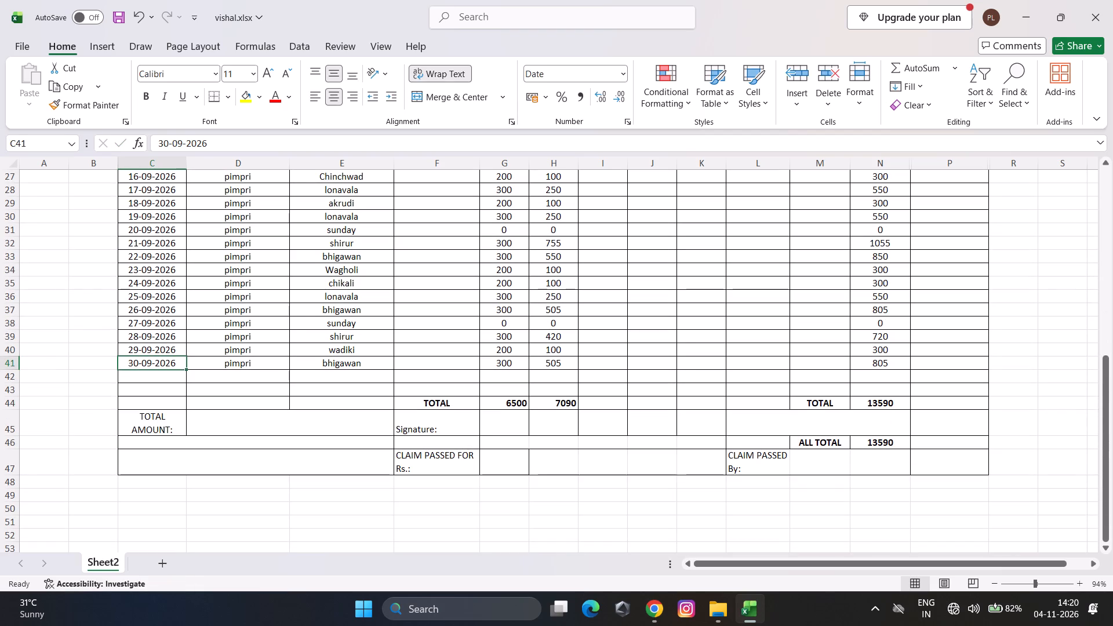
pyautogui.scroll(4, 145, 328)
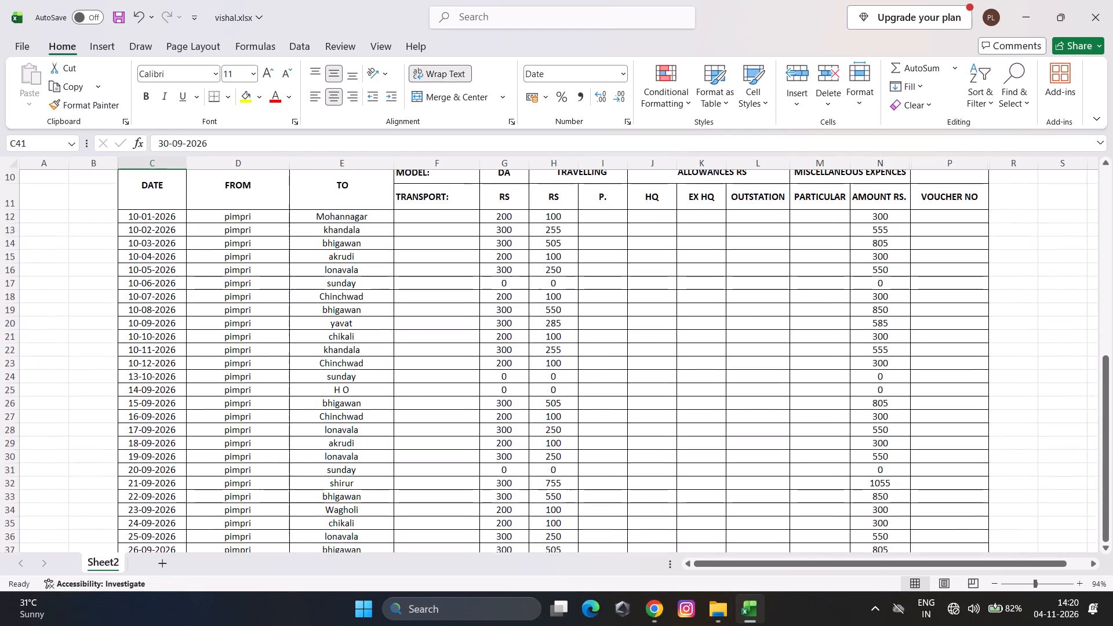
pyautogui.scroll(1, 145, 328)
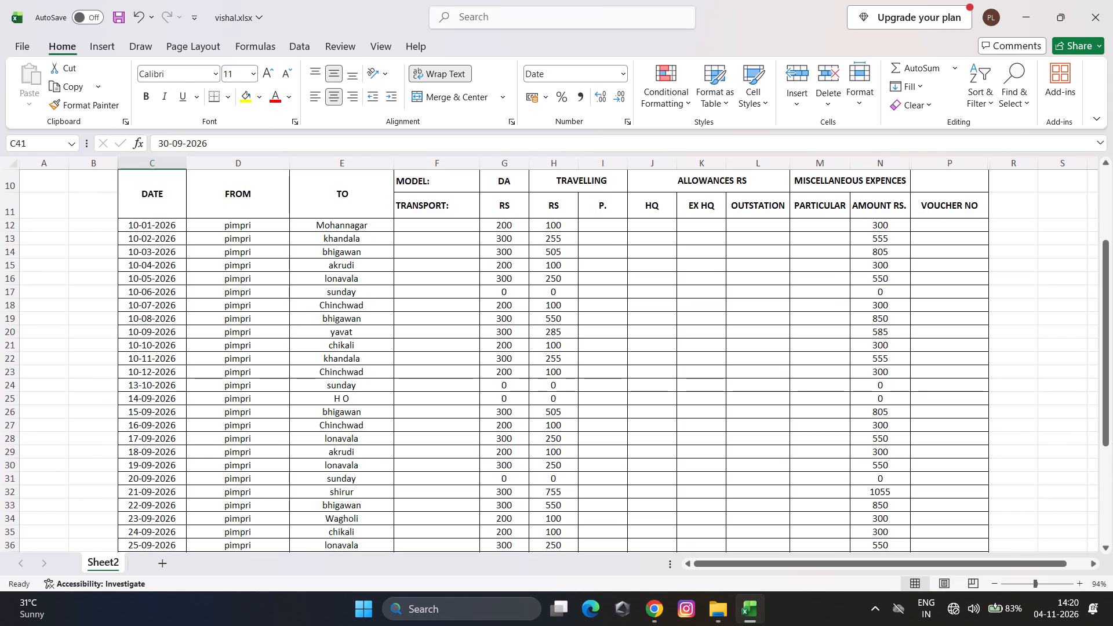
pyautogui.doubleClick(150, 399)
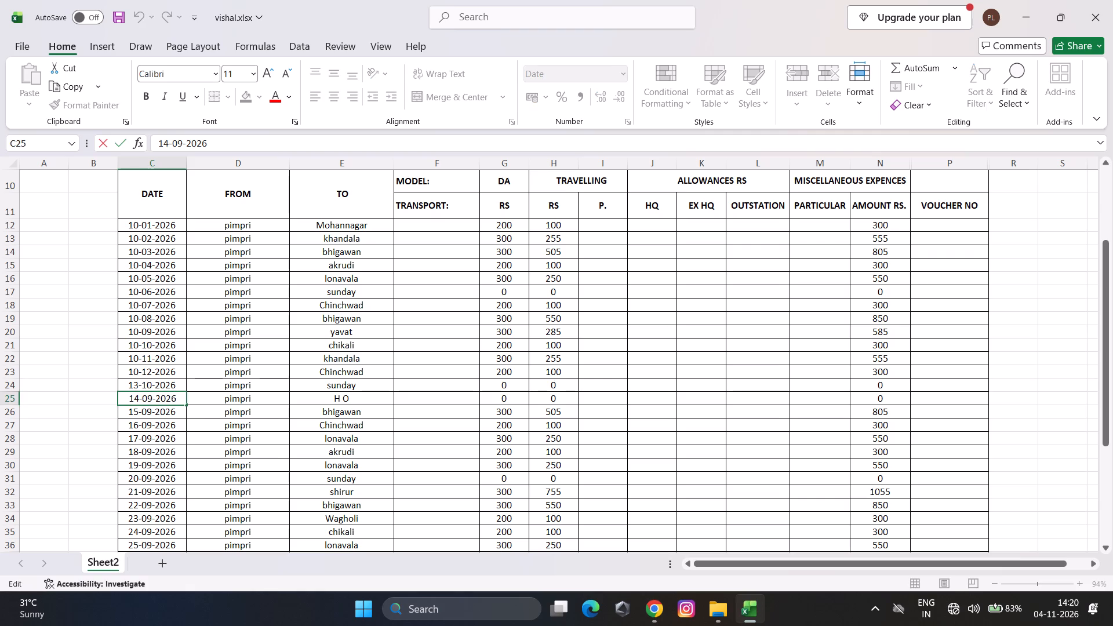
pyautogui.press('Right')
pyautogui.press('BackSpace')
pyautogui.press('BackSpace')
pyautogui.write('10')
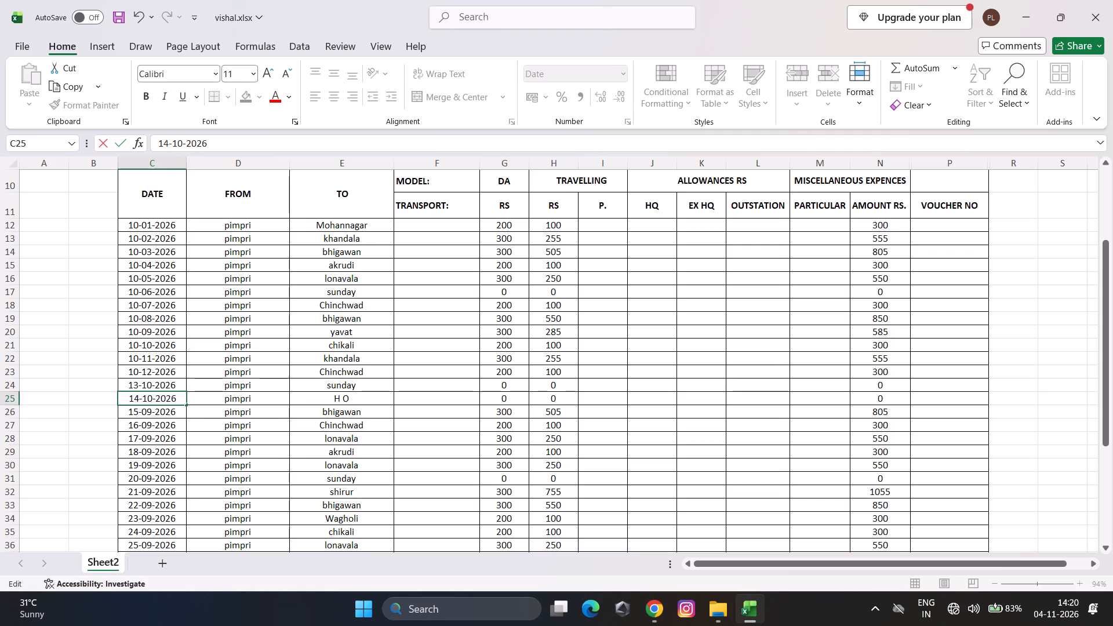
pyautogui.press('Return')
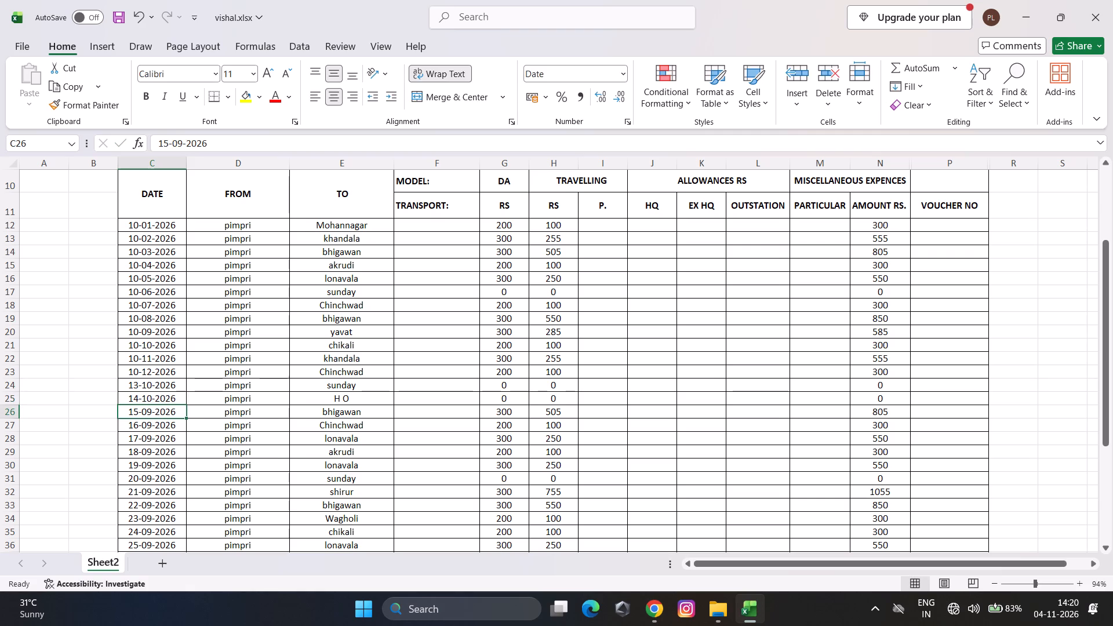
# Change the date in cell C26, the third bhigawan row, to 15-10-2026.
pyautogui.doubleClick(150, 414)
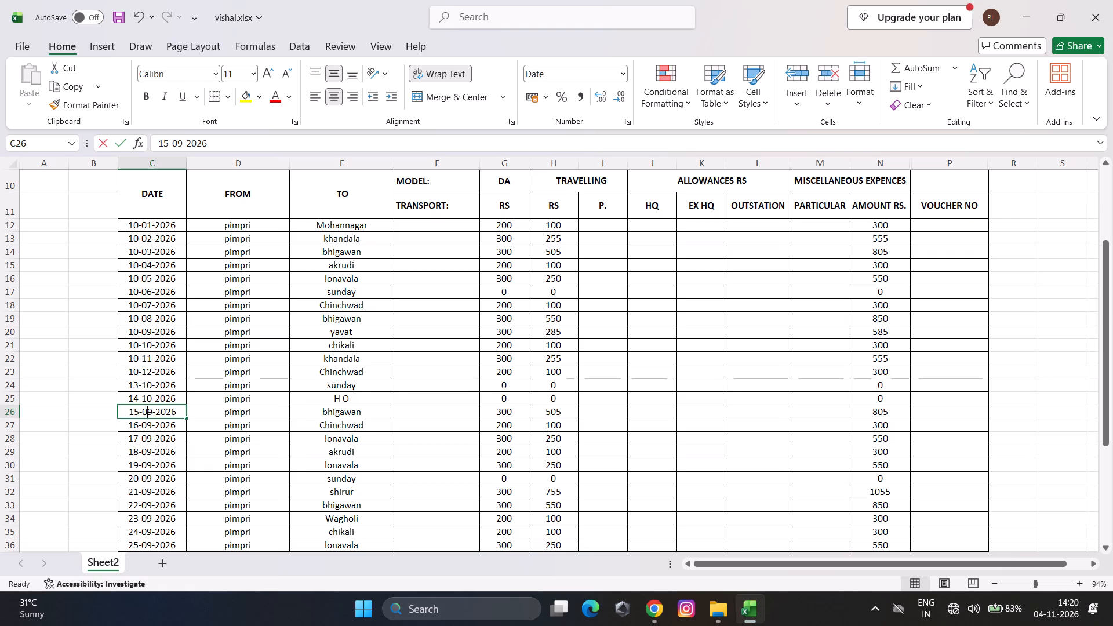
pyautogui.press('Right')
pyautogui.press('BackSpace')
pyautogui.press('BackSpace')
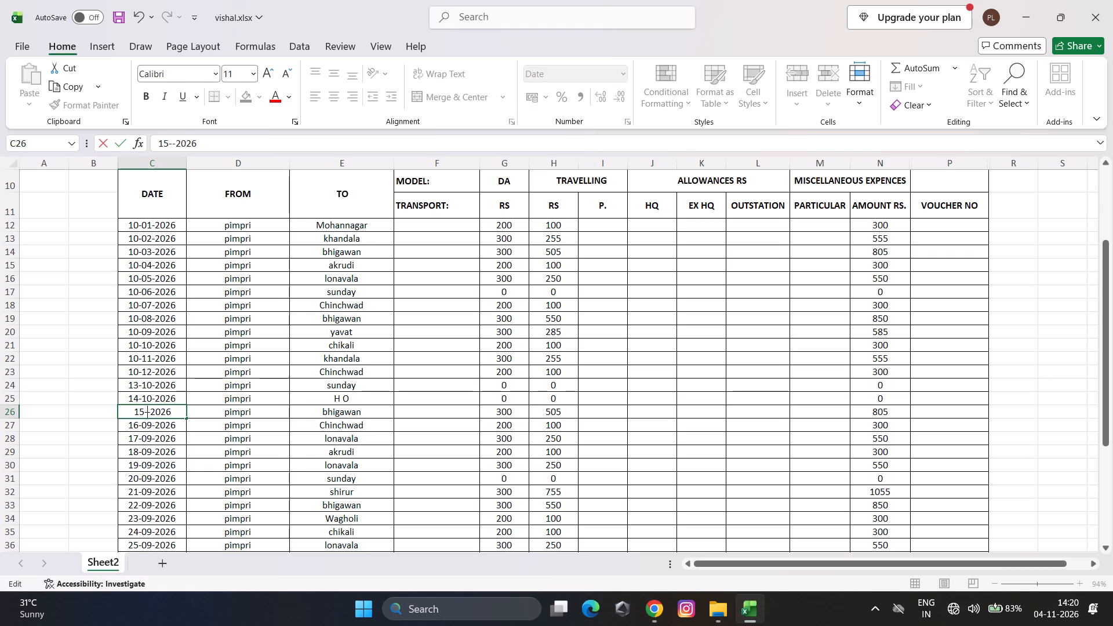
pyautogui.write('10')
pyautogui.press('Return')
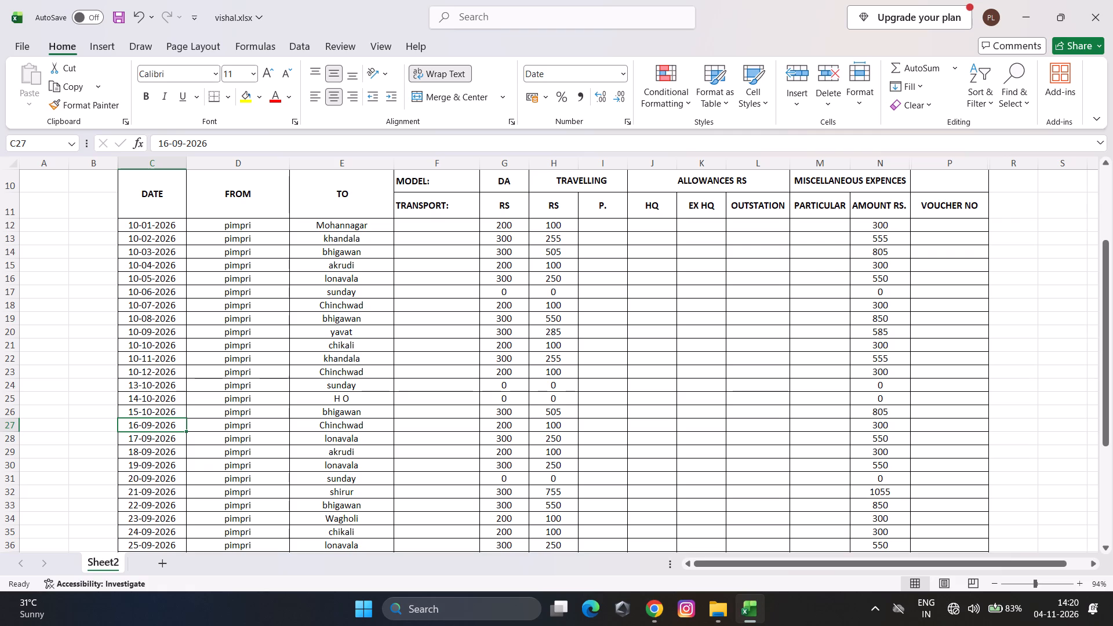
# Change the date in cell C27, the third Chinchwad row, to 16-10-2026.
pyautogui.tripleClick(153, 427)
pyautogui.press('BackSpace')
pyautogui.press('BackSpace')
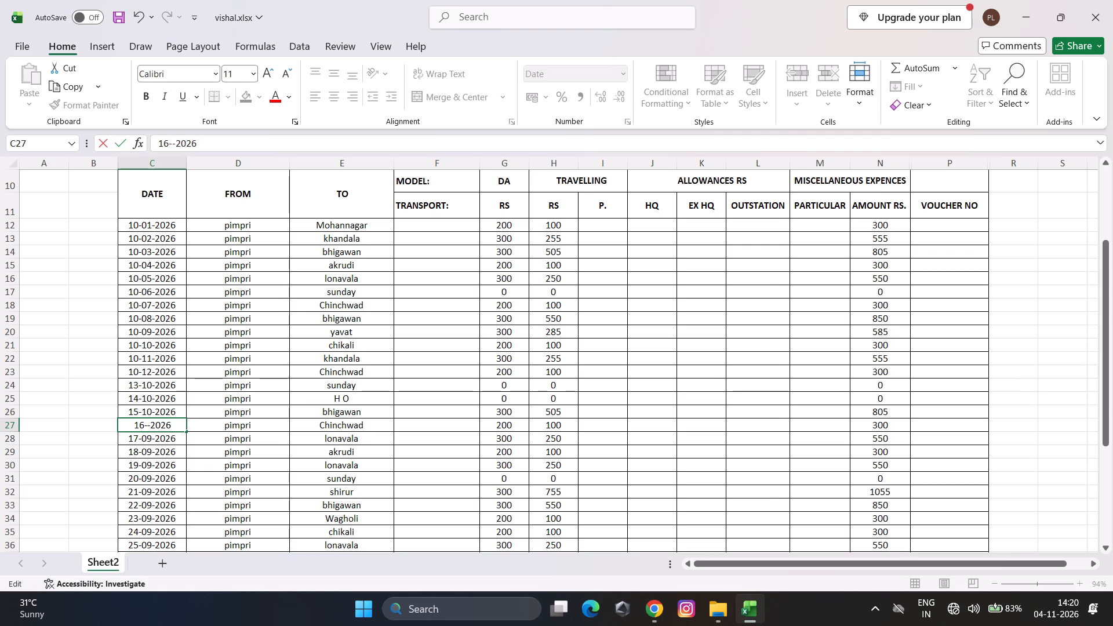
pyautogui.write('10')
pyautogui.press('Return')
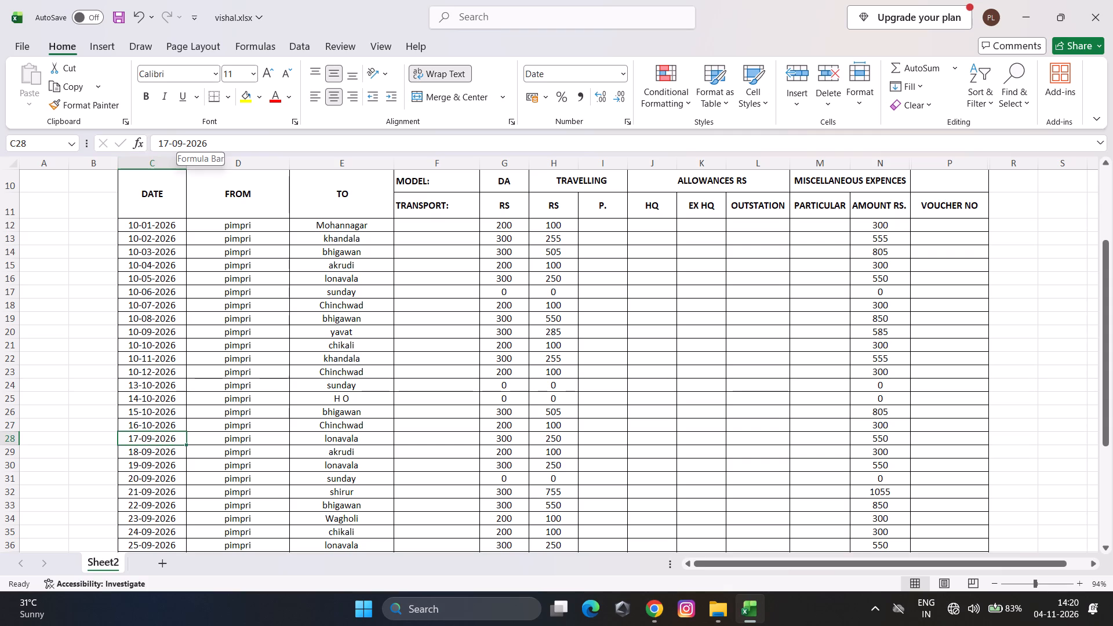
# Change the date in cell C28, the second lonavala row, to 17-10-2026.
pyautogui.click(181, 143)
pyautogui.press('BackSpace')
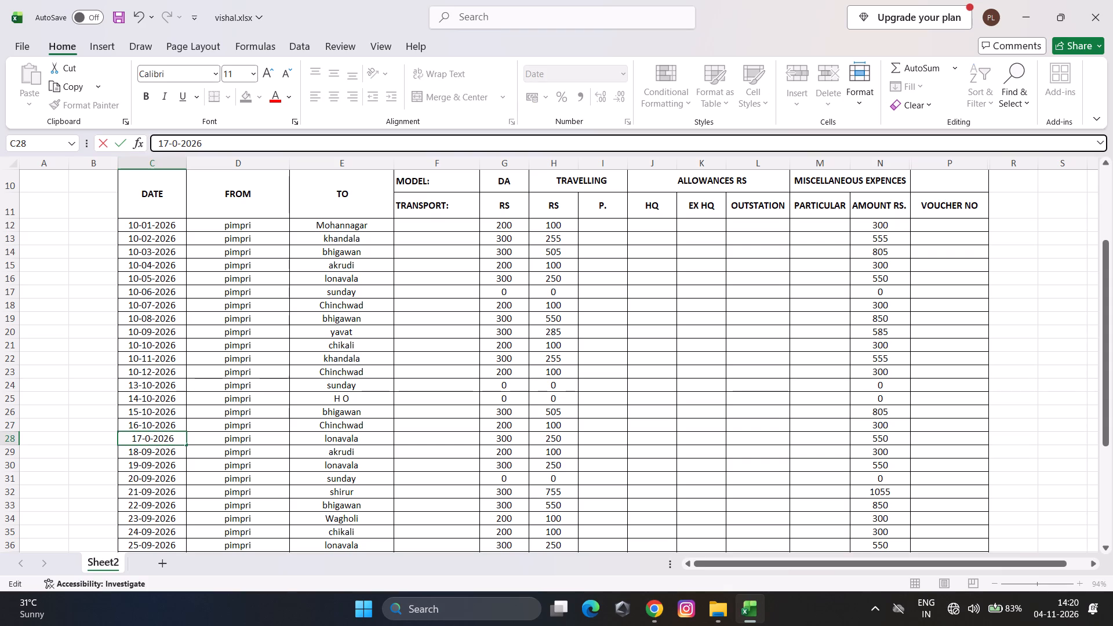
pyautogui.press('BackSpace')
pyautogui.write('10')
pyautogui.press('Return')
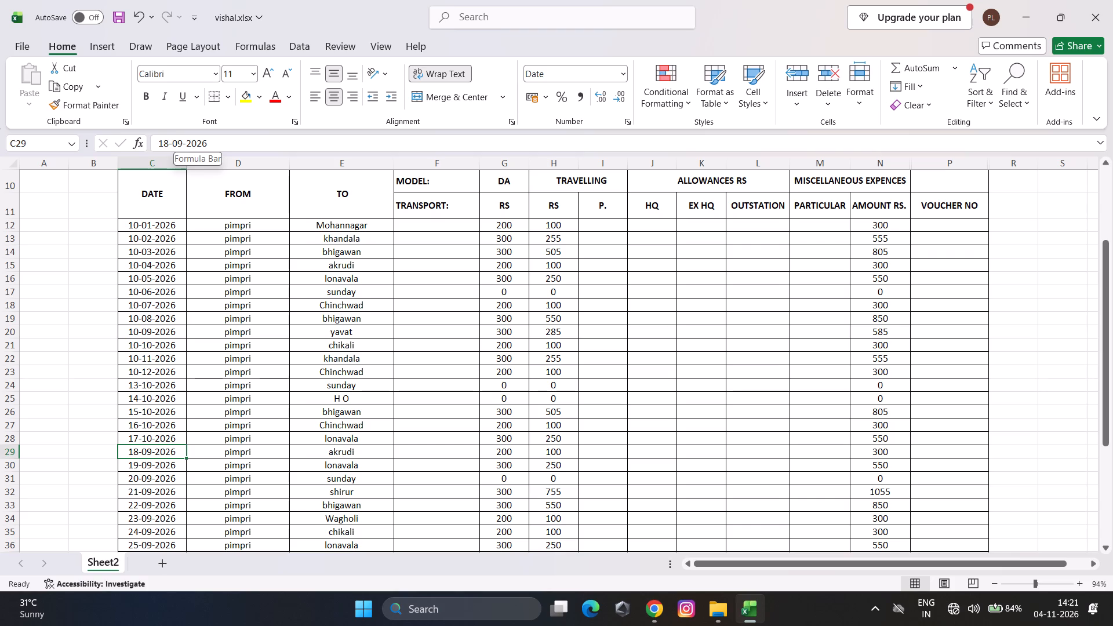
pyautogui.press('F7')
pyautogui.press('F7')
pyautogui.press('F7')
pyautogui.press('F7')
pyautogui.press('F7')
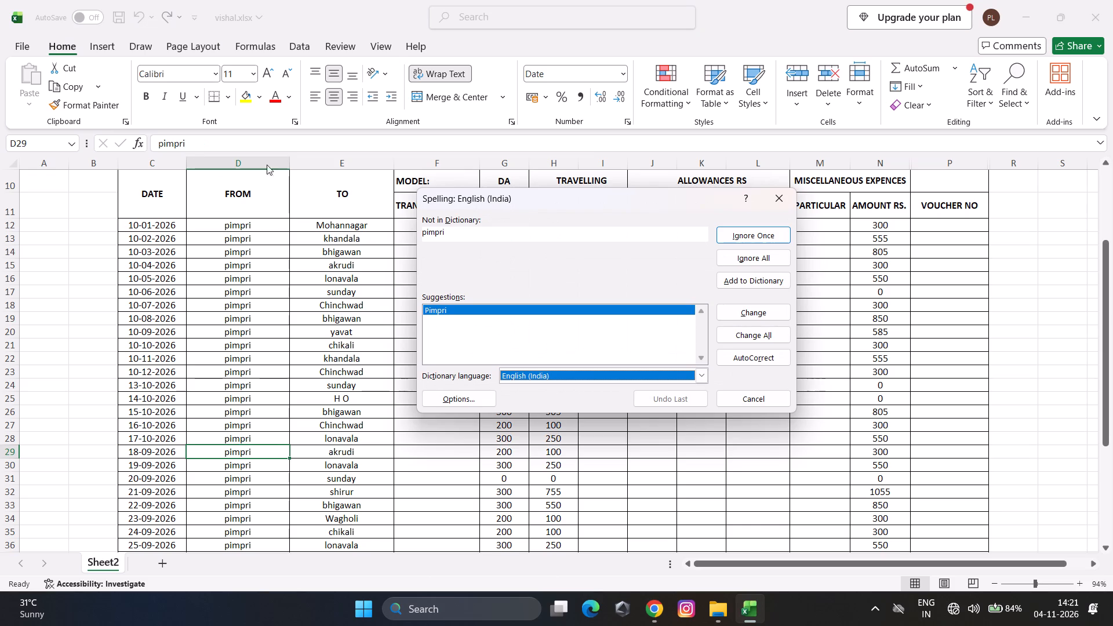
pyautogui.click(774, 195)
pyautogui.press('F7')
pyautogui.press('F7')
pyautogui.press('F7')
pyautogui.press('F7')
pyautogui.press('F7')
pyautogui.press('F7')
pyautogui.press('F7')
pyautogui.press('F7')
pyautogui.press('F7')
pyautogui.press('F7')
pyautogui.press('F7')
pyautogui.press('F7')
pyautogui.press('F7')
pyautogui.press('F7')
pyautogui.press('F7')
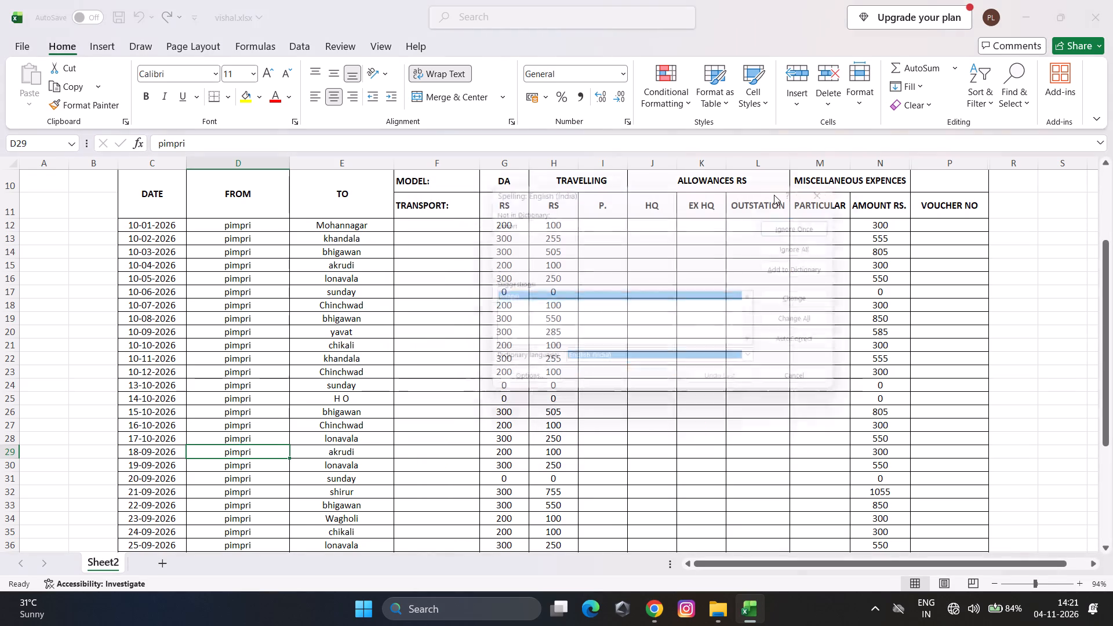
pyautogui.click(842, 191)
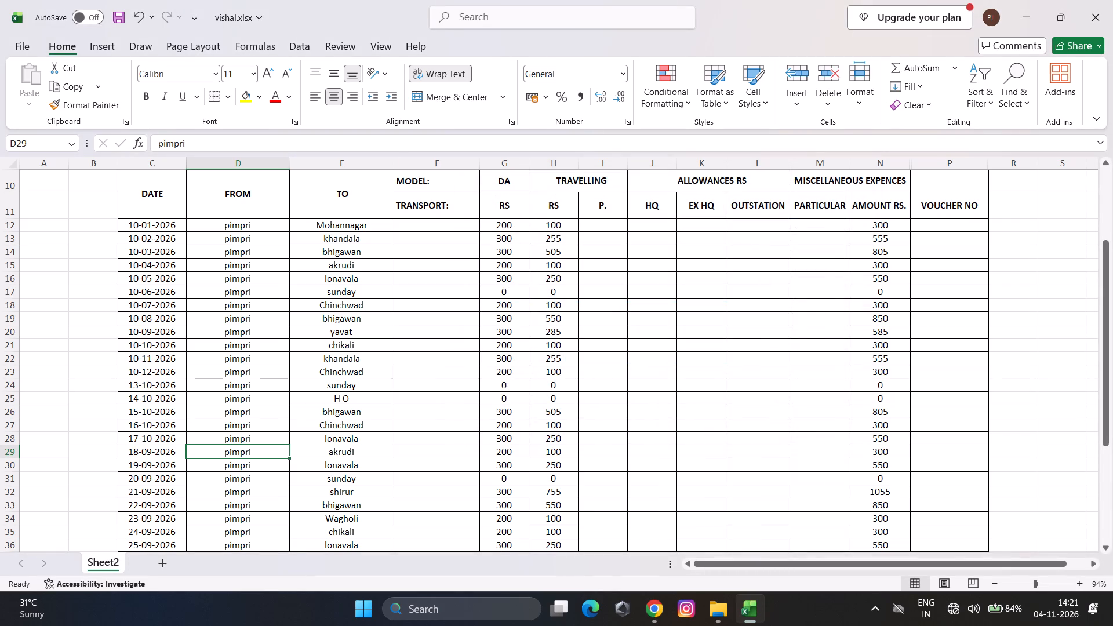
# Change the date in cell C29, the second akrudi row, to 18-10-2026.
pyautogui.click(161, 453)
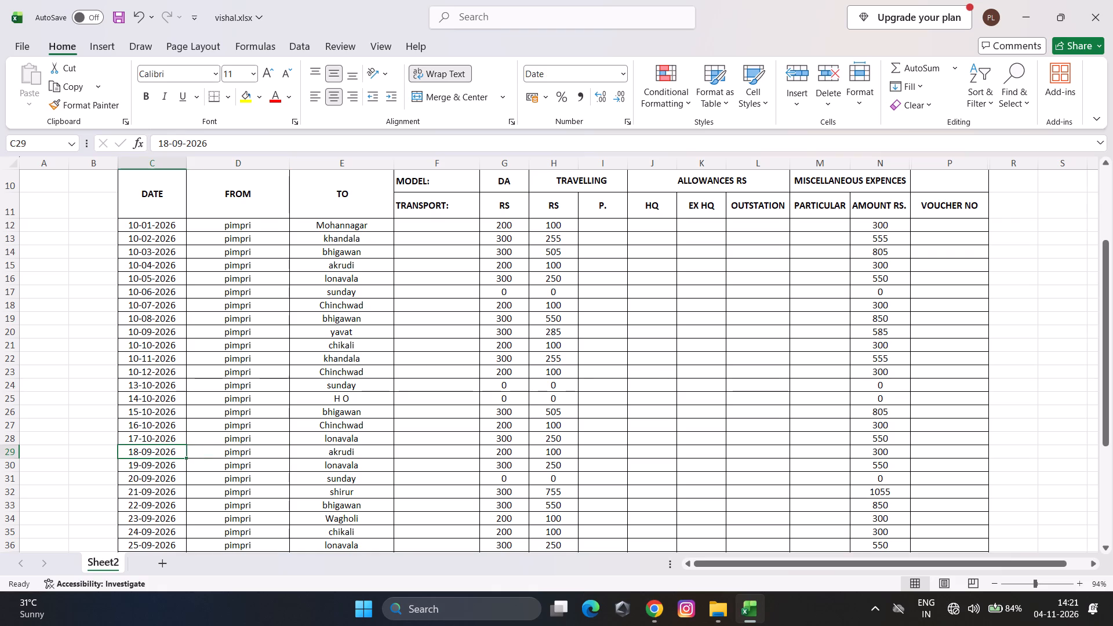
pyautogui.click(179, 143)
pyautogui.click(179, 143)
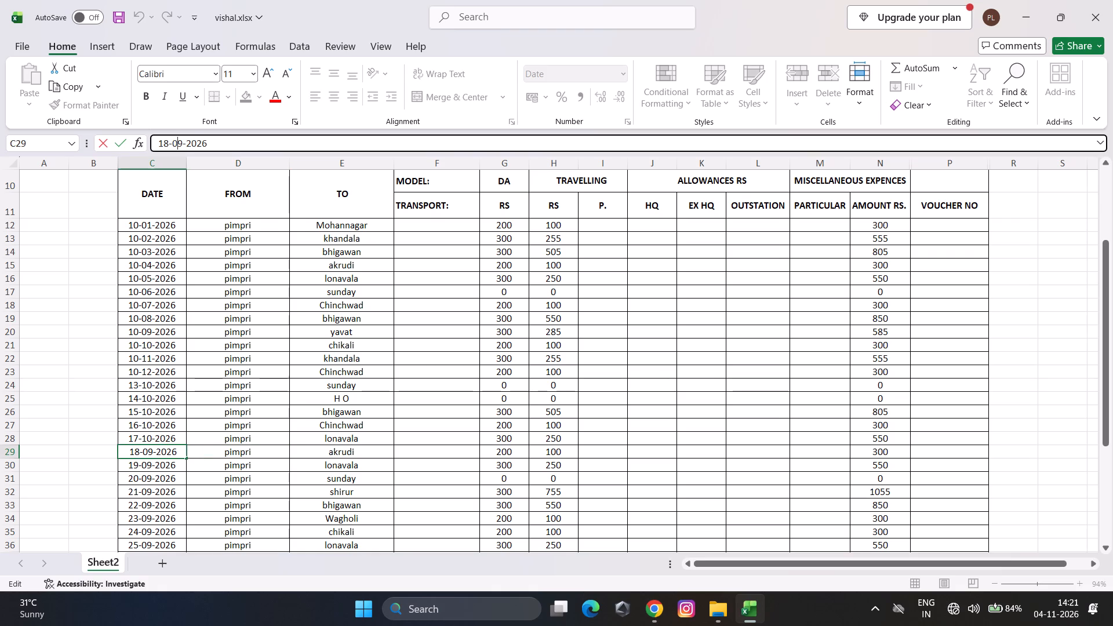
pyautogui.press('Right')
pyautogui.press('BackSpace')
pyautogui.press('BackSpace')
pyautogui.write('10')
pyautogui.press('Return')
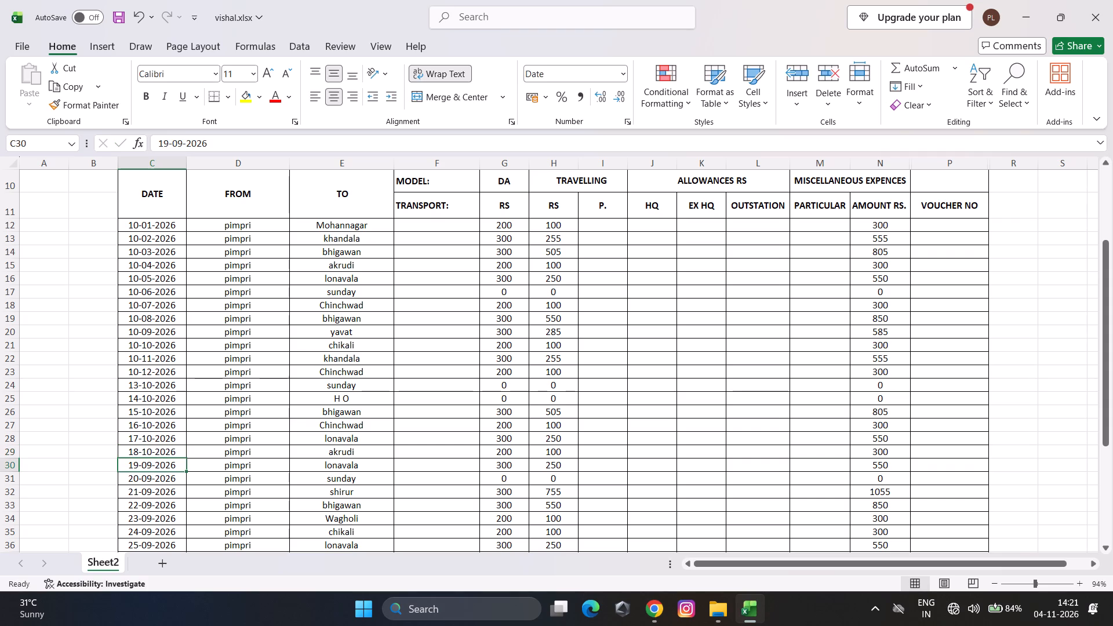
# Change the date in cell C30, the third lonavala row, to 19-10-2026.
pyautogui.press('space')
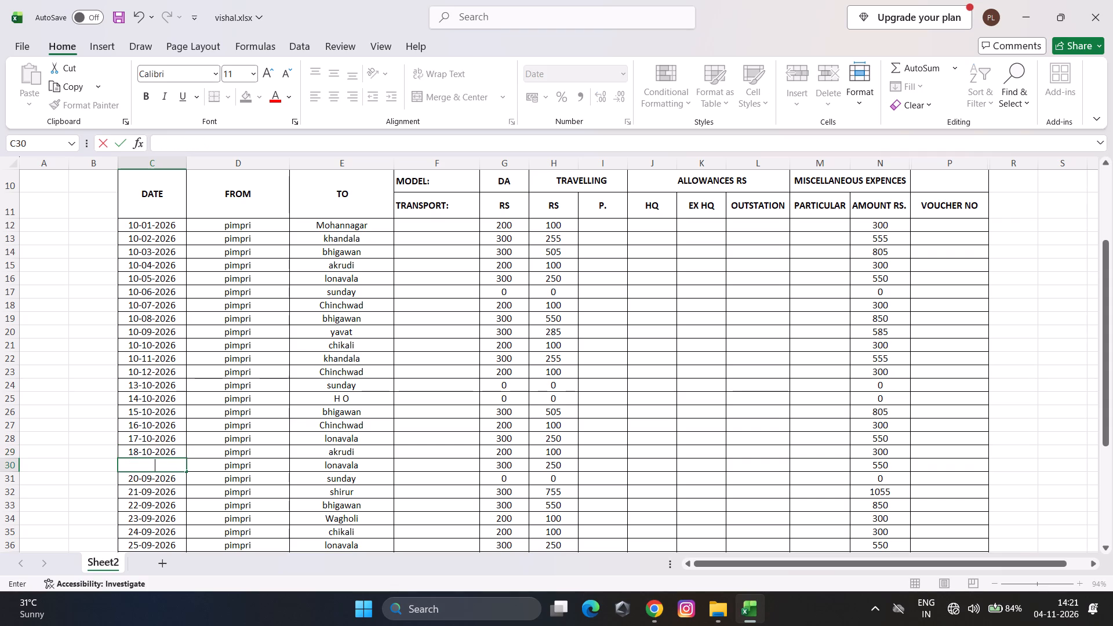
pyautogui.hotkey('ctrl', 'z')
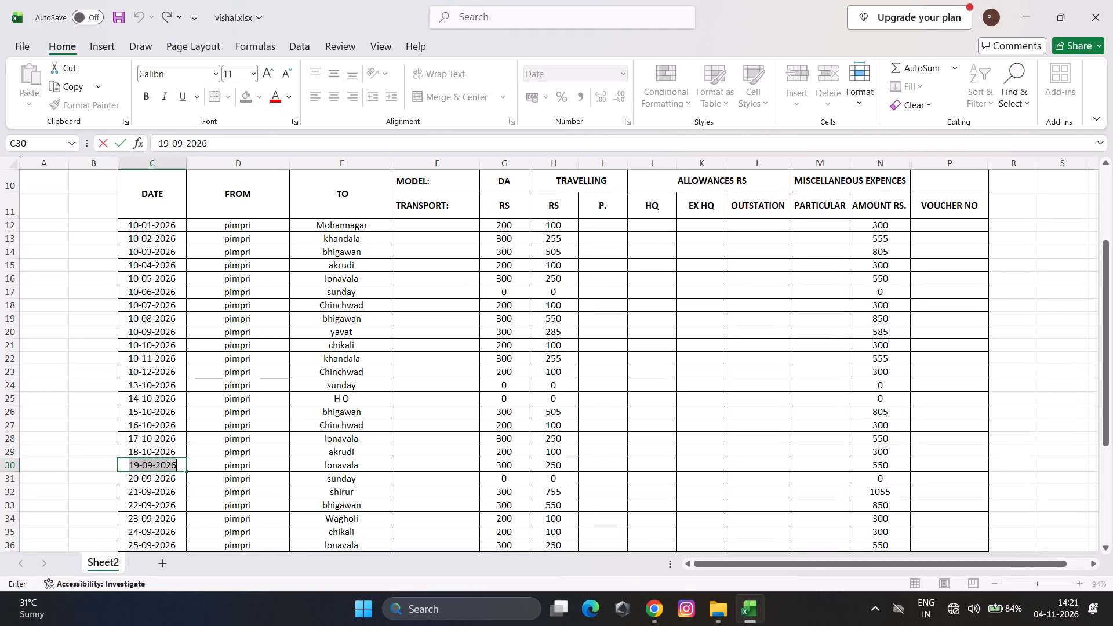
pyautogui.click(182, 143)
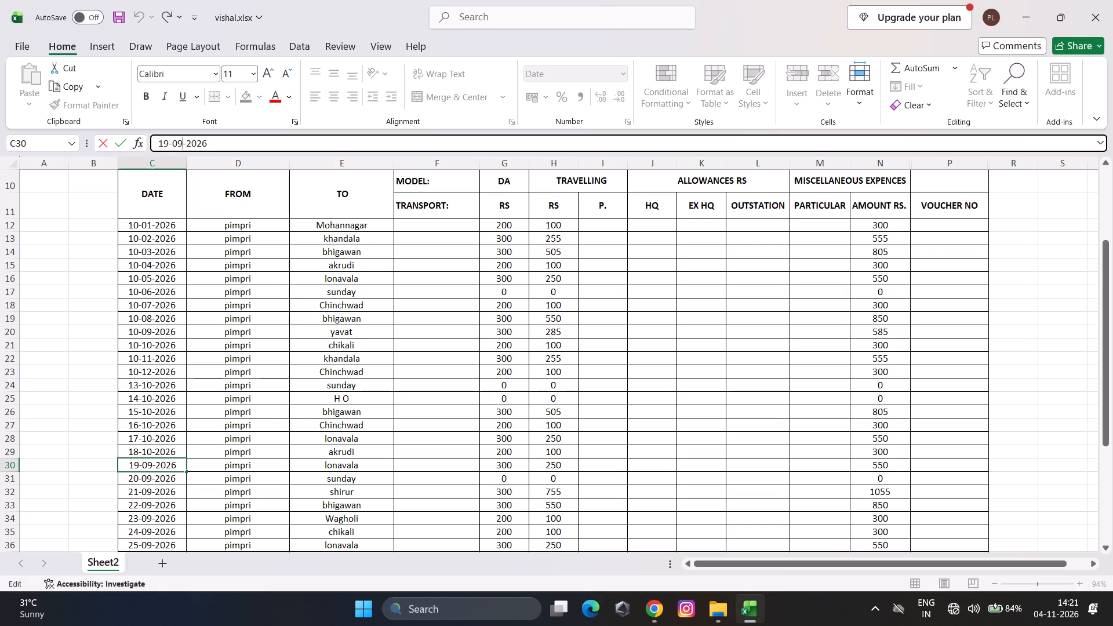
pyautogui.press('BackSpace')
pyautogui.press('BackSpace')
pyautogui.write('10')
pyautogui.press('Return')
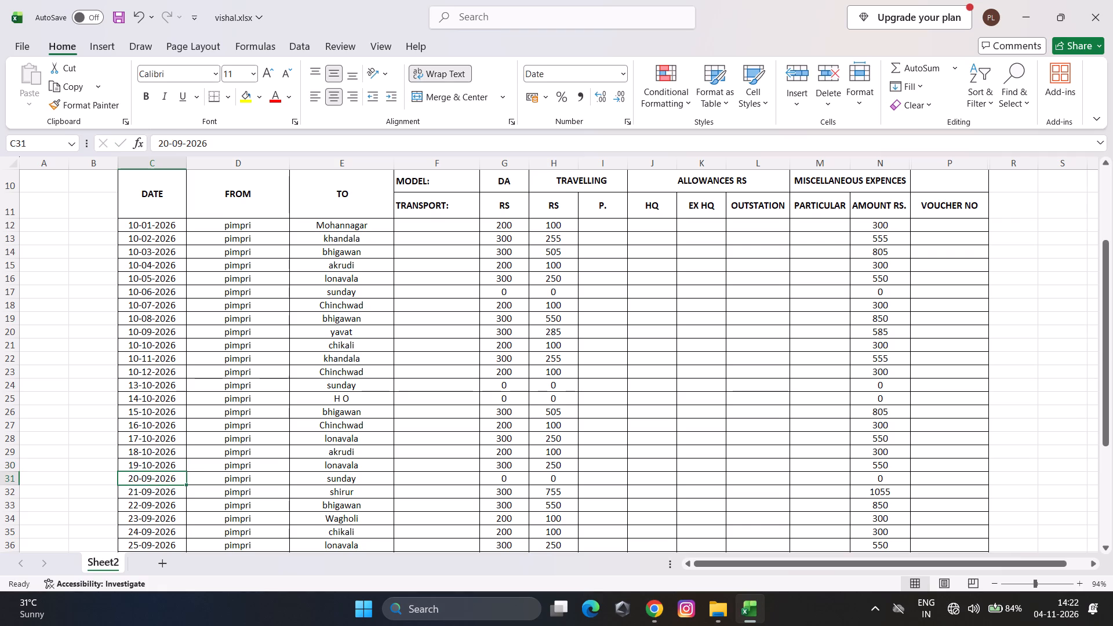
# Change the date in cell C31, the third sunday row, to 20-10-2026.
pyautogui.click(182, 143)
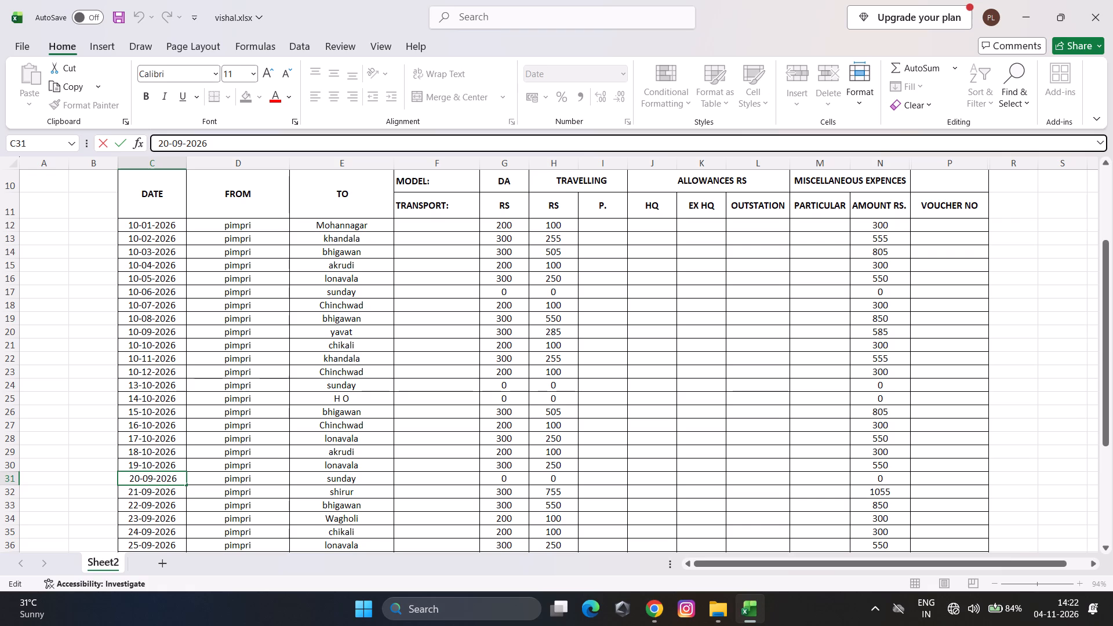
pyautogui.press('BackSpace')
pyautogui.press('BackSpace')
pyautogui.write('10')
pyautogui.press('Return')
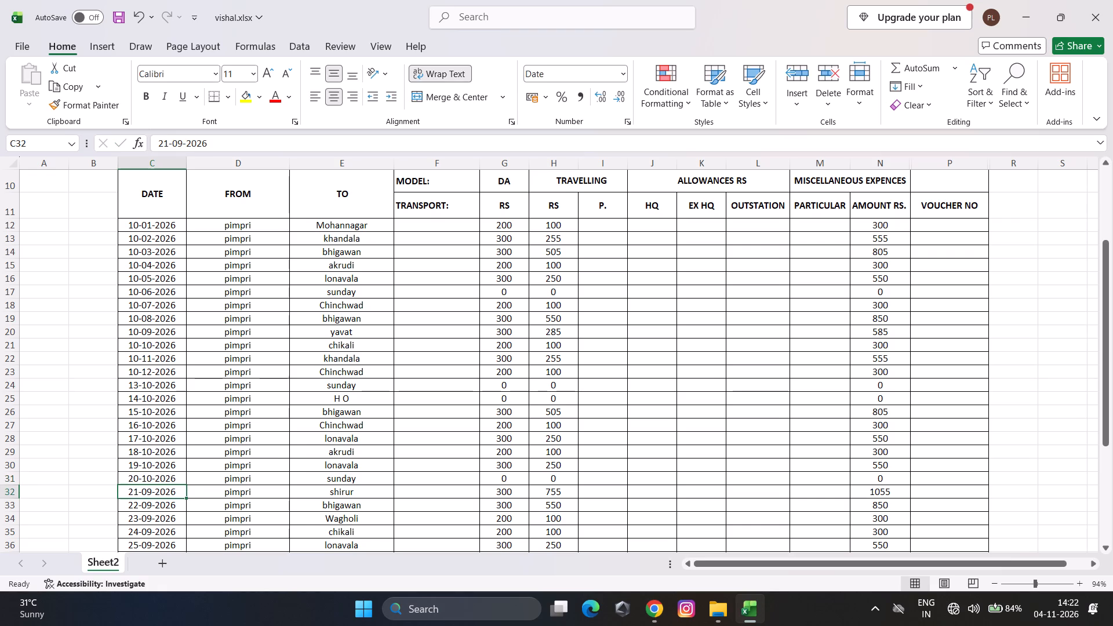
# Change the date in cell C32, the first shirur row, to 21-10-2026.
pyautogui.click(182, 143)
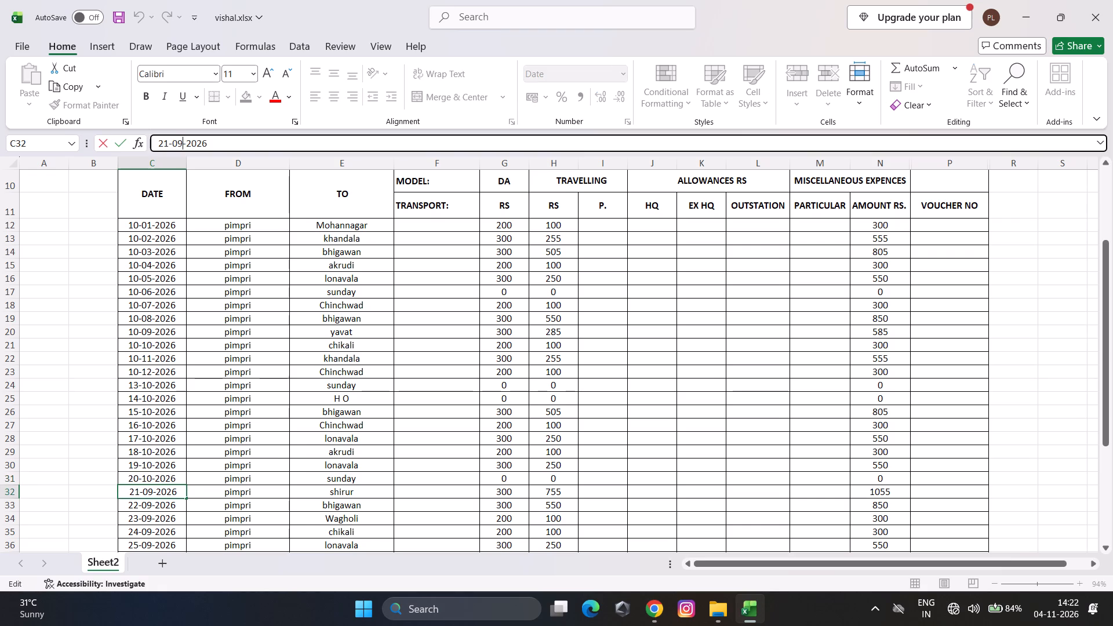
pyautogui.press('BackSpace')
pyautogui.press('BackSpace')
pyautogui.write('10')
pyautogui.press('Return')
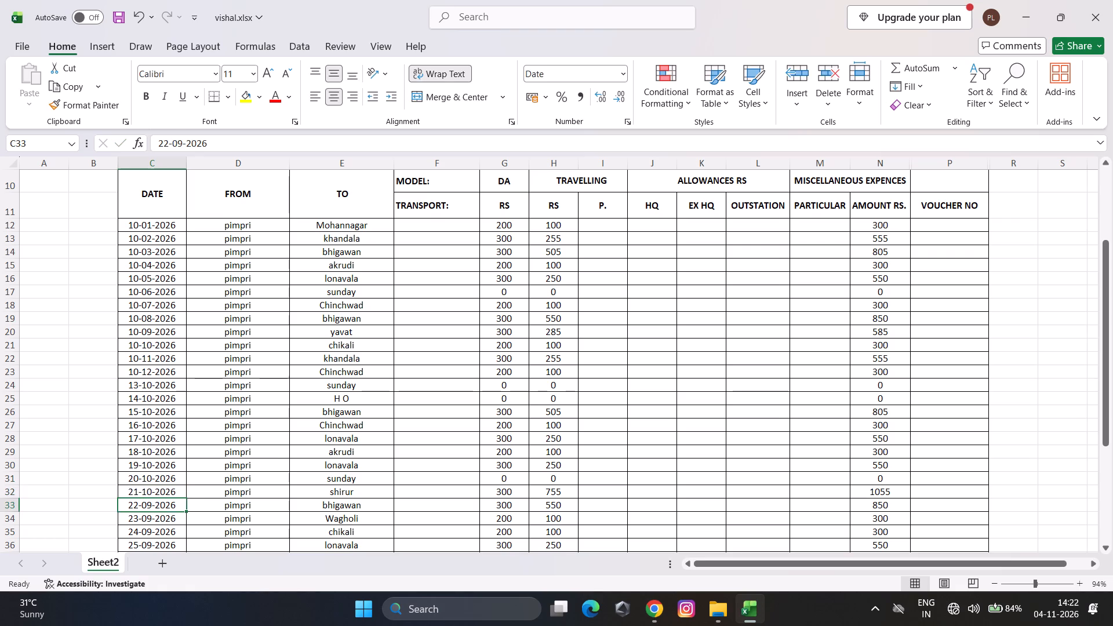
# Change the date in cell C33, the fourth bhigawan row, to 22-10-2026.
pyautogui.click(182, 143)
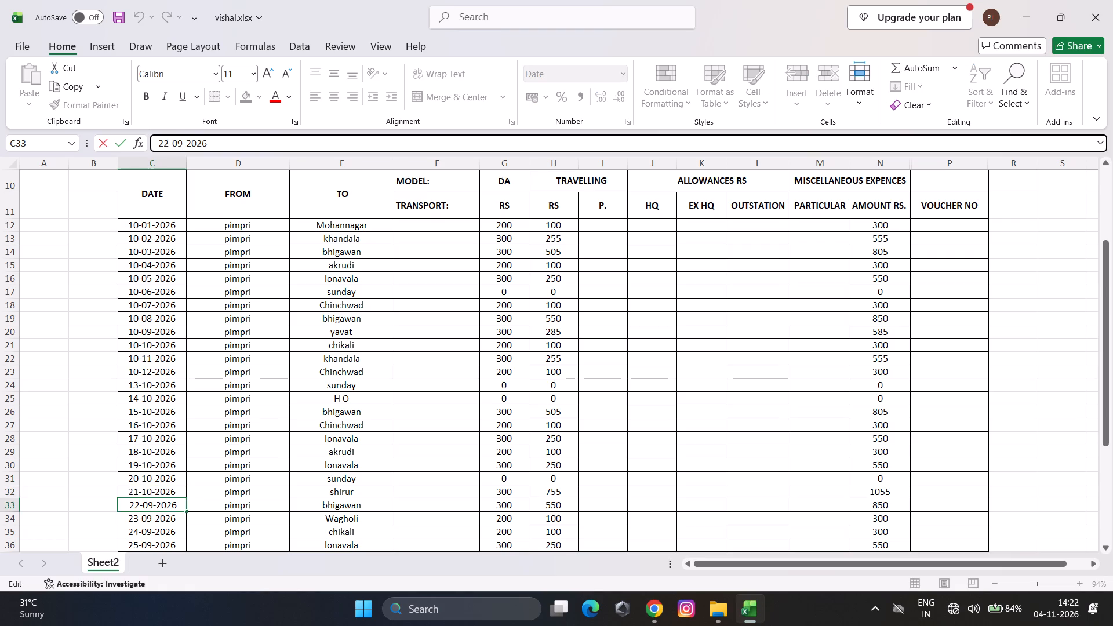
pyautogui.press('BackSpace')
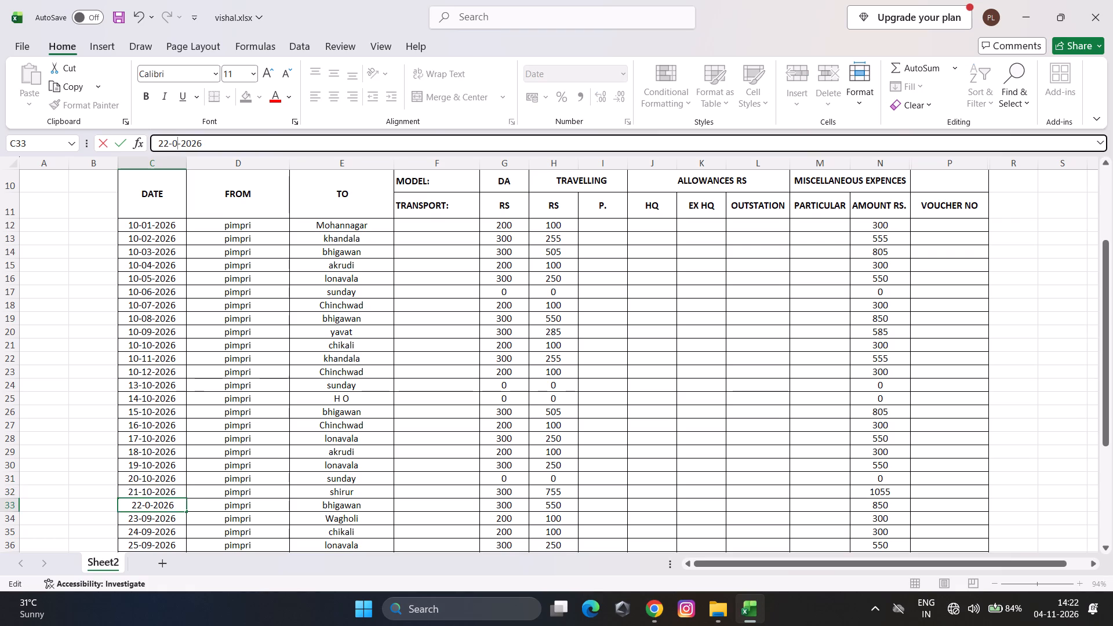
pyautogui.press('BackSpace')
pyautogui.write('10')
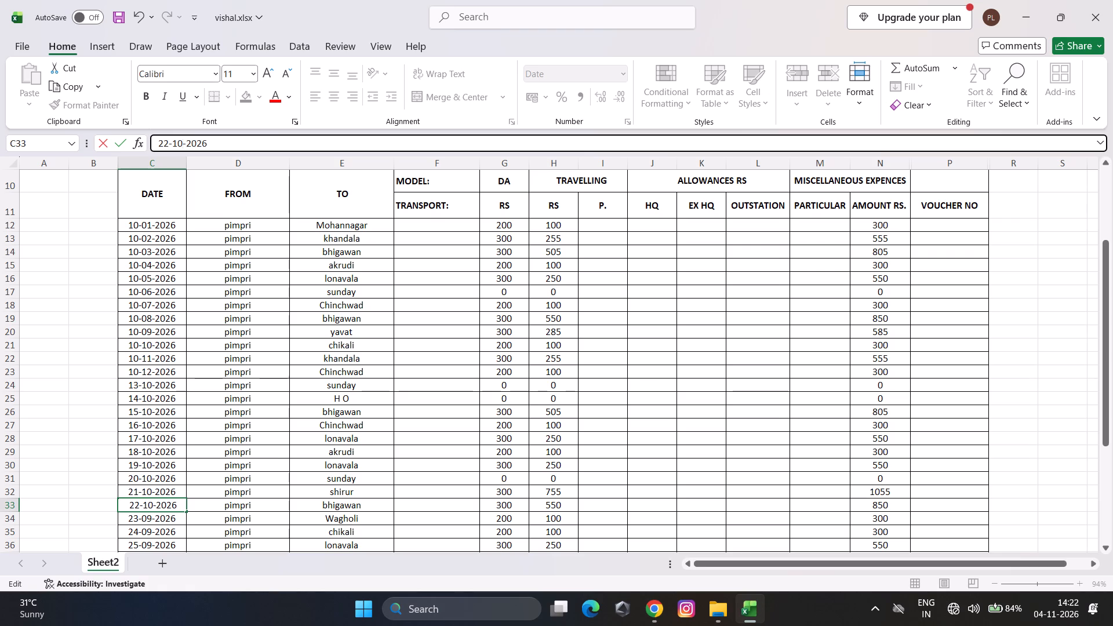
pyautogui.press('Return')
# Change the date in cell C34, the Wagholi row, to 23-10-2026.
pyautogui.click(182, 143)
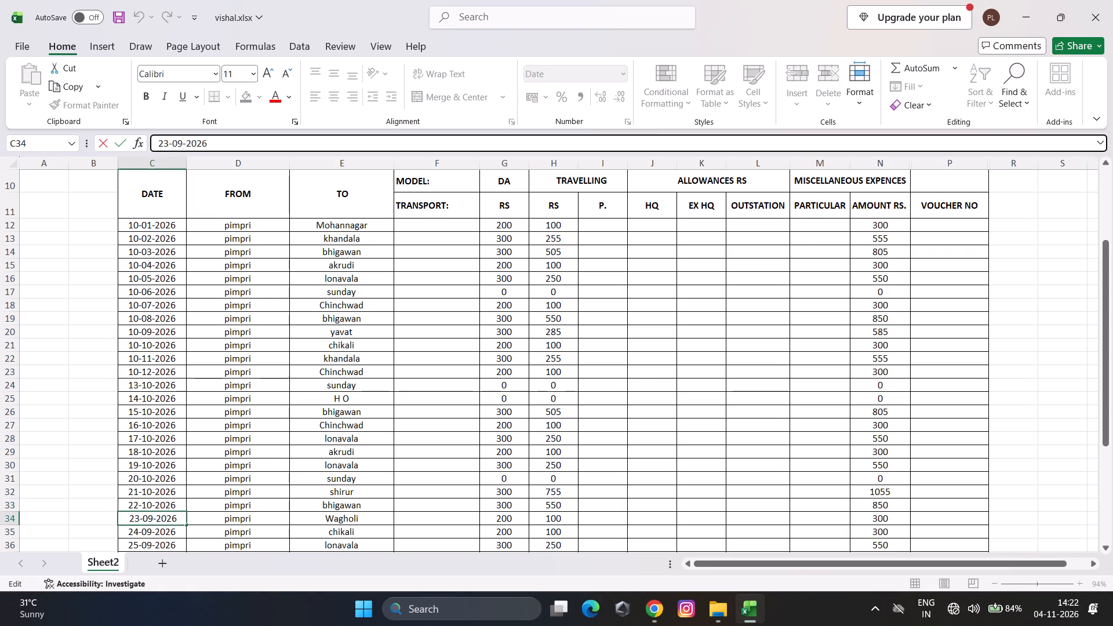
pyautogui.press('BackSpace')
pyautogui.press('BackSpace')
pyautogui.write('10')
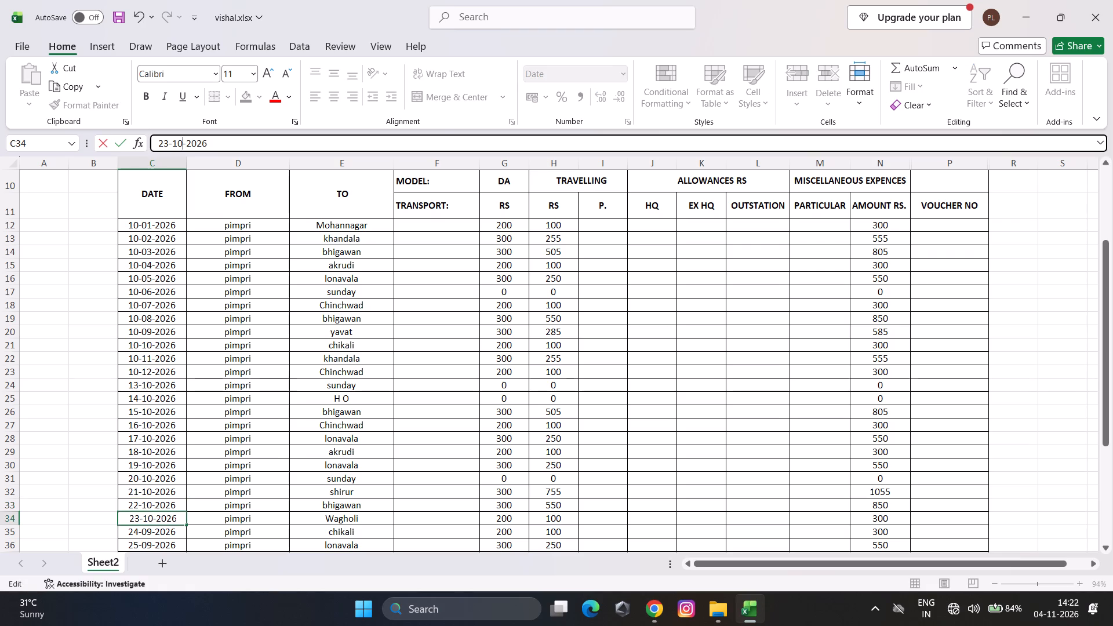
pyautogui.press('Return')
# Change the date in cell C35, the second chikali row, to 24-10-2026.
pyautogui.press('BackSpace')
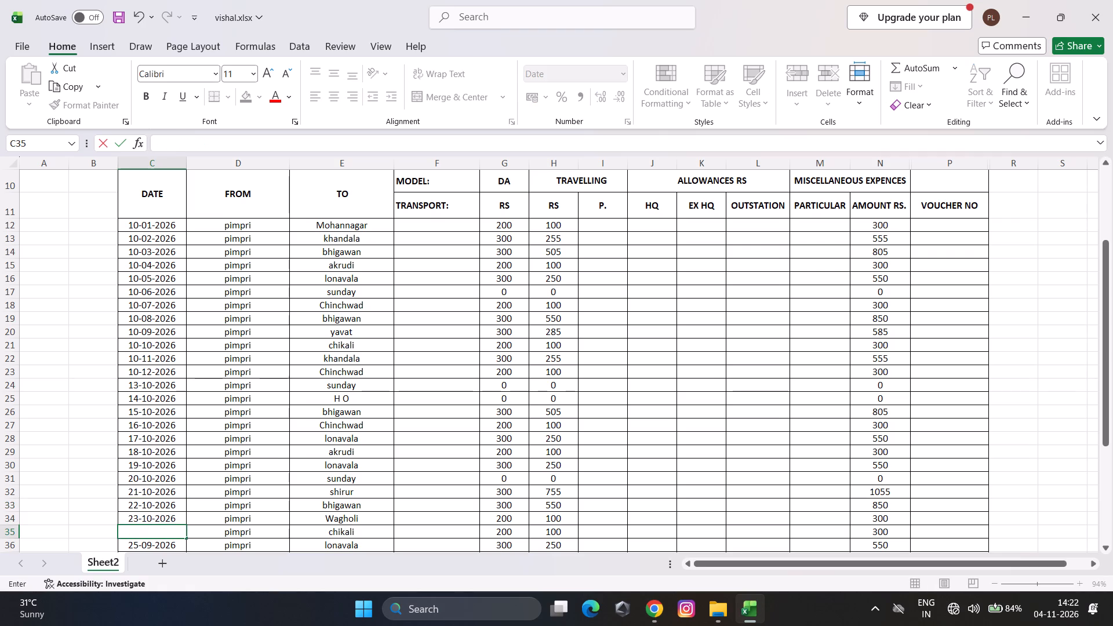
pyautogui.hotkey('ctrl', 'z')
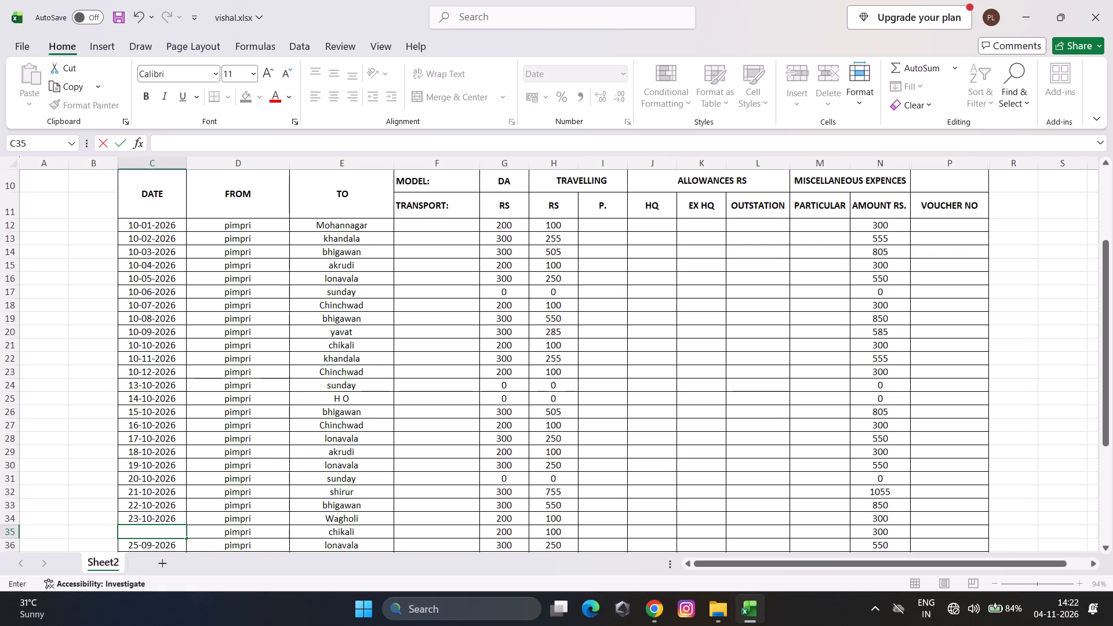
pyautogui.click(182, 143)
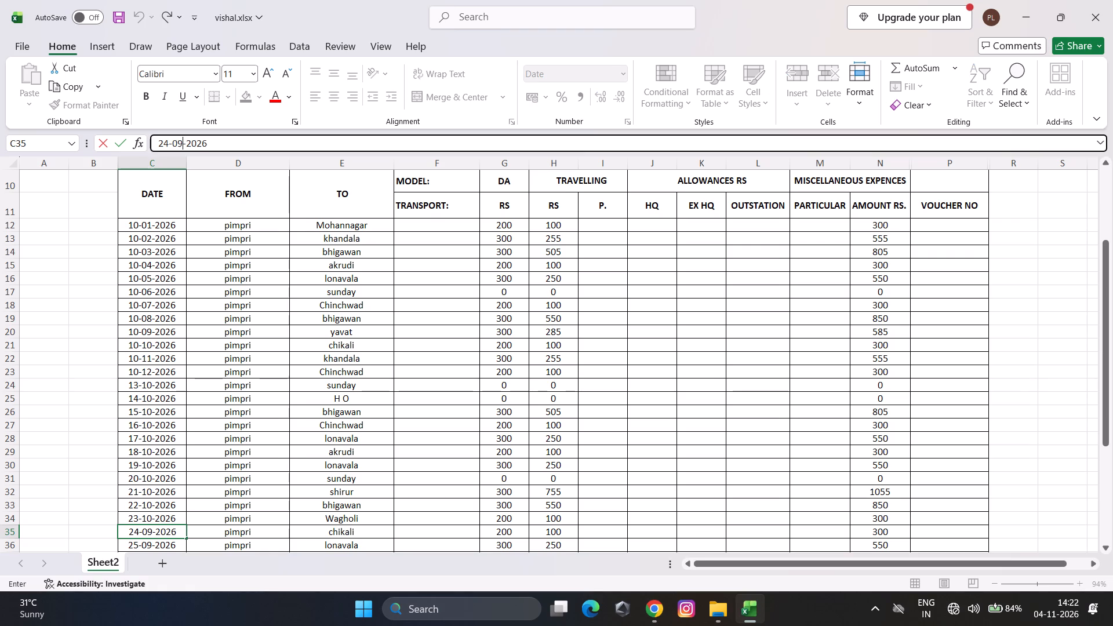
pyautogui.press('BackSpace')
pyautogui.press('BackSpace')
pyautogui.write('10')
pyautogui.press('Return')
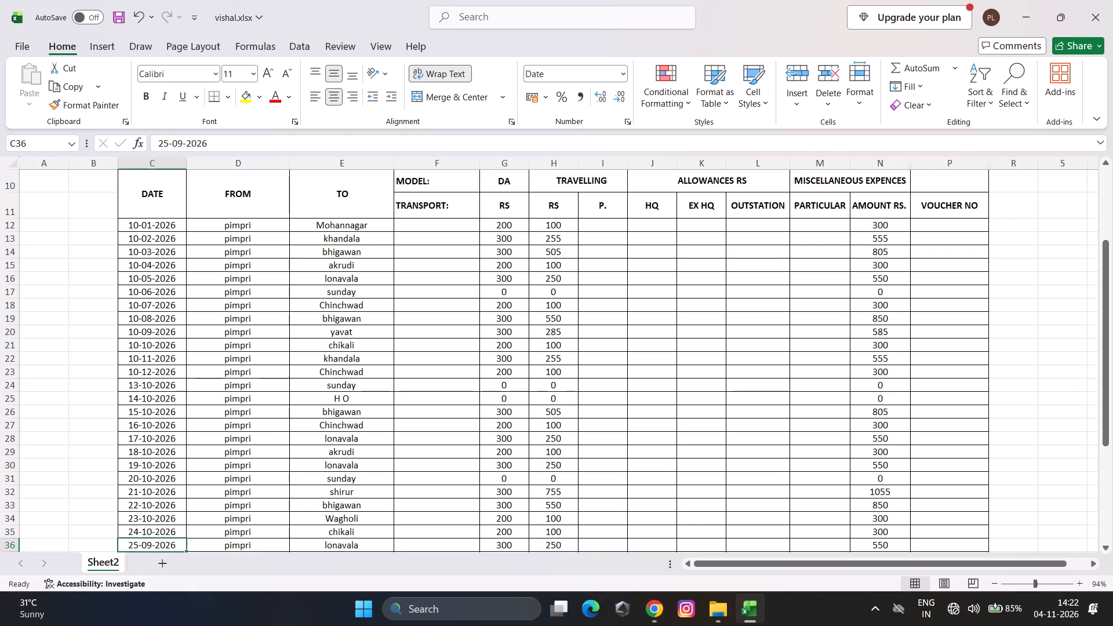
# Change the date in cell C36, the fourth lonavala row, to 25-10-2026.
pyautogui.click(182, 143)
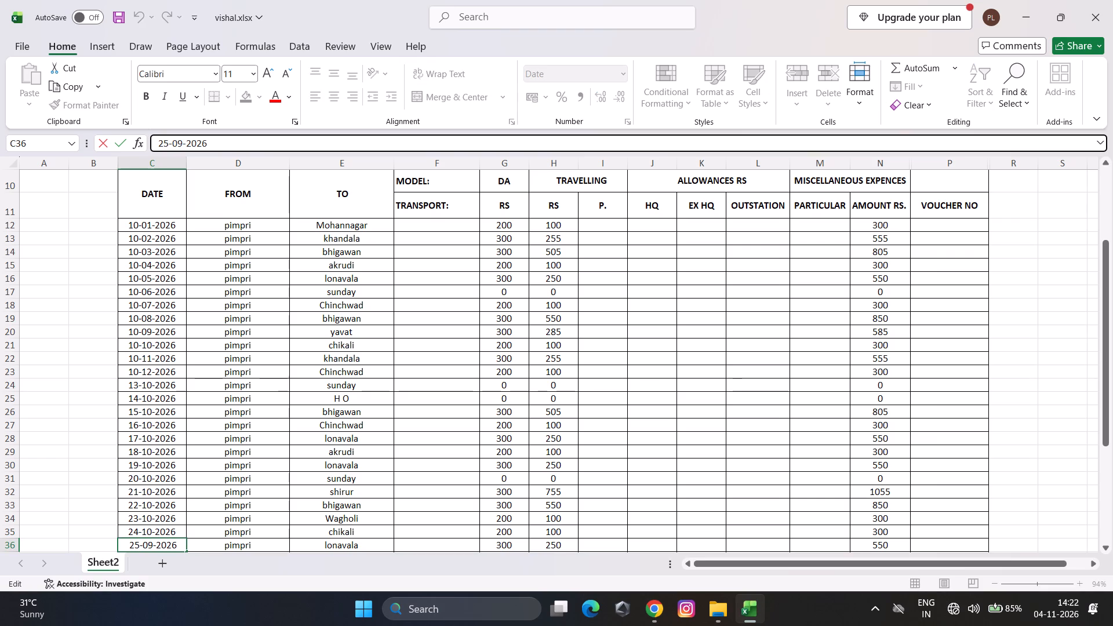
pyautogui.press('BackSpace')
pyautogui.press('BackSpace')
pyautogui.write('10')
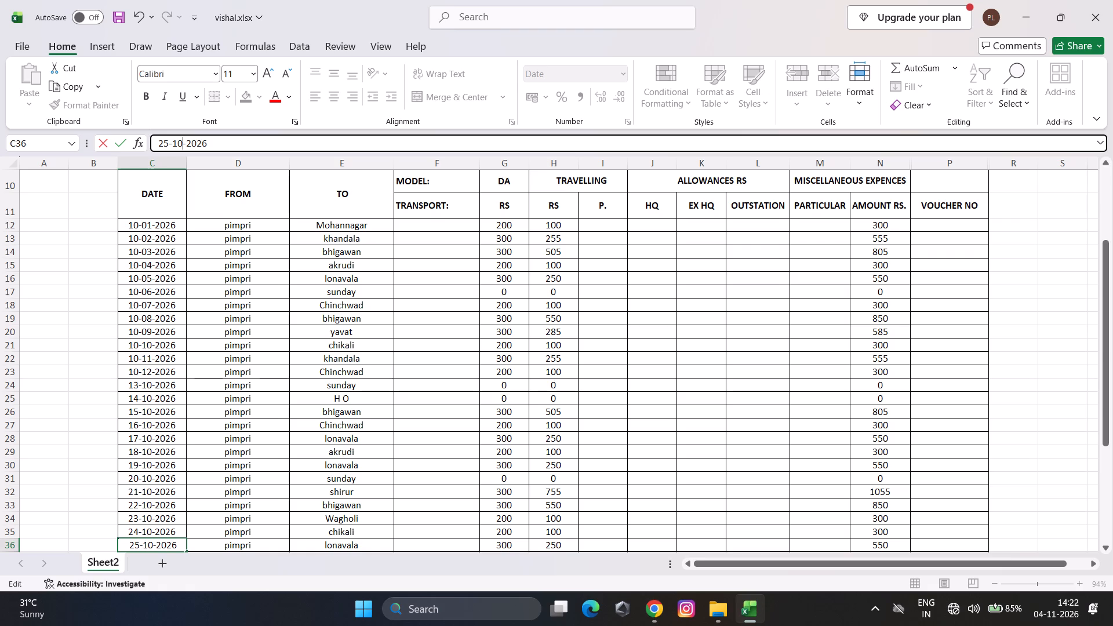
pyautogui.press('Return')
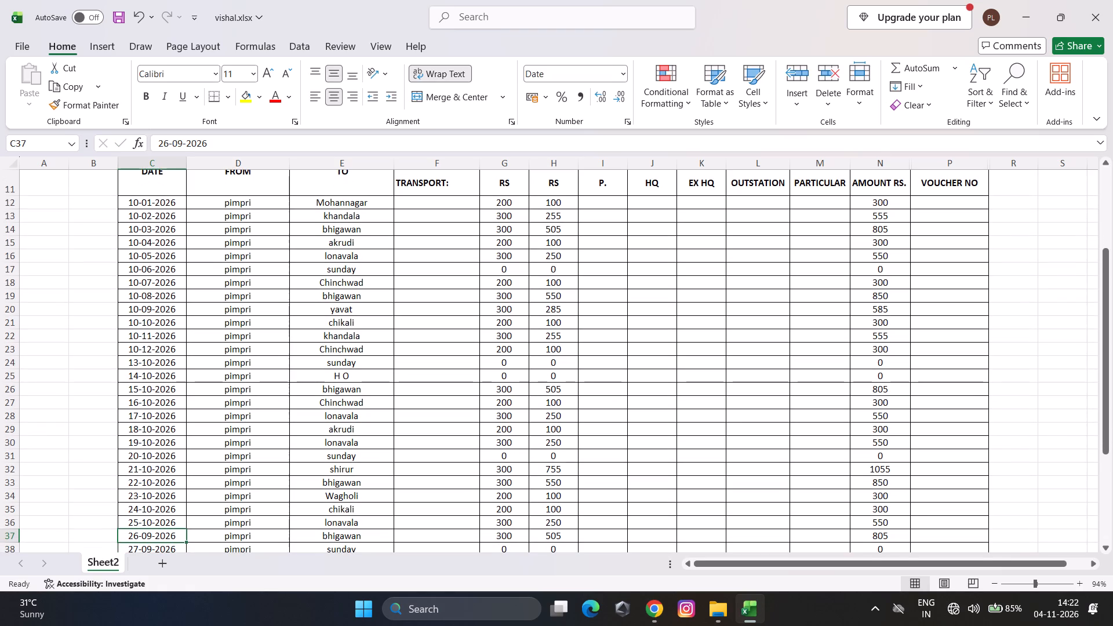
# Change the date in cell C37, the fifth bhigawan row, to 26-10-2026.
pyautogui.click(182, 143)
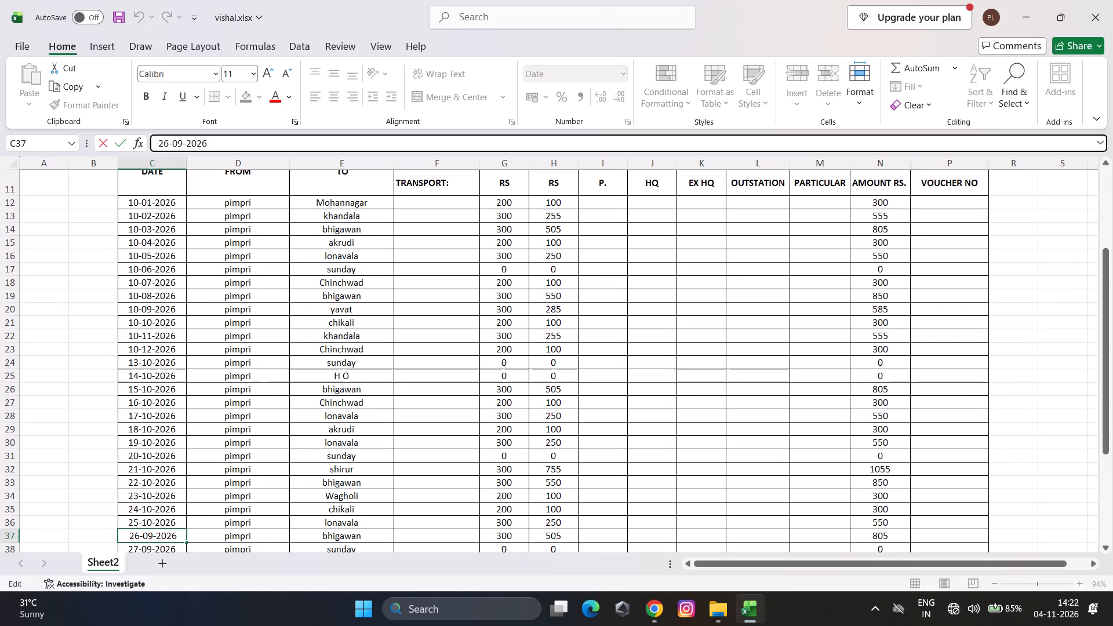
pyautogui.press('BackSpace')
pyautogui.press('BackSpace')
pyautogui.write('10')
pyautogui.press('Return')
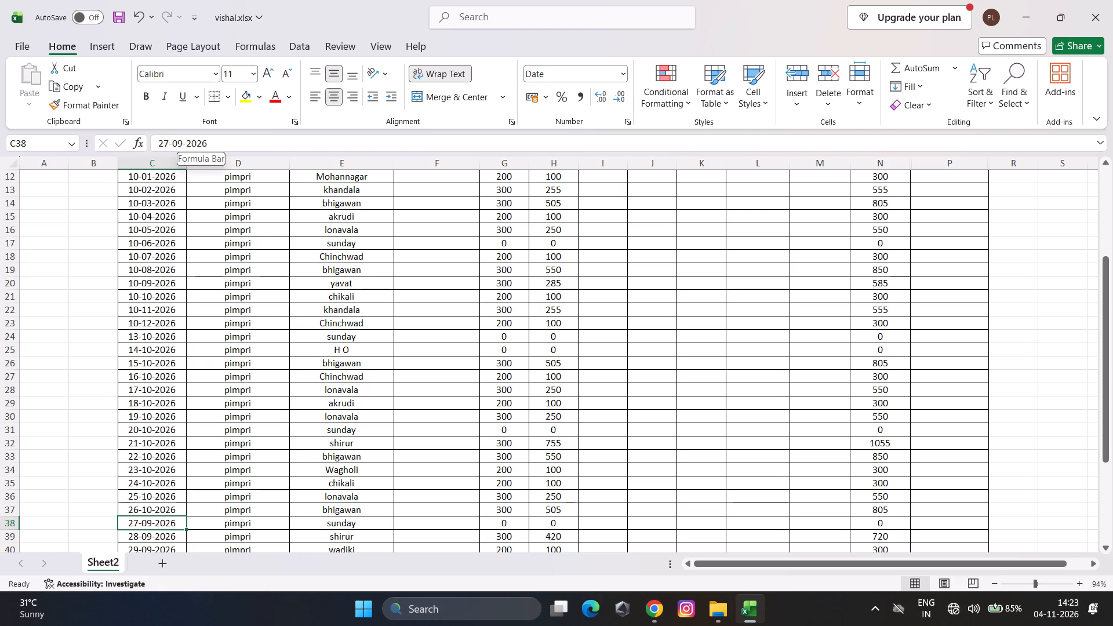
# Change the date in cell C38, the fourth sunday row, to 27-10-2026.
pyautogui.click(181, 143)
pyautogui.press('BackSpace')
pyautogui.press('BackSpace')
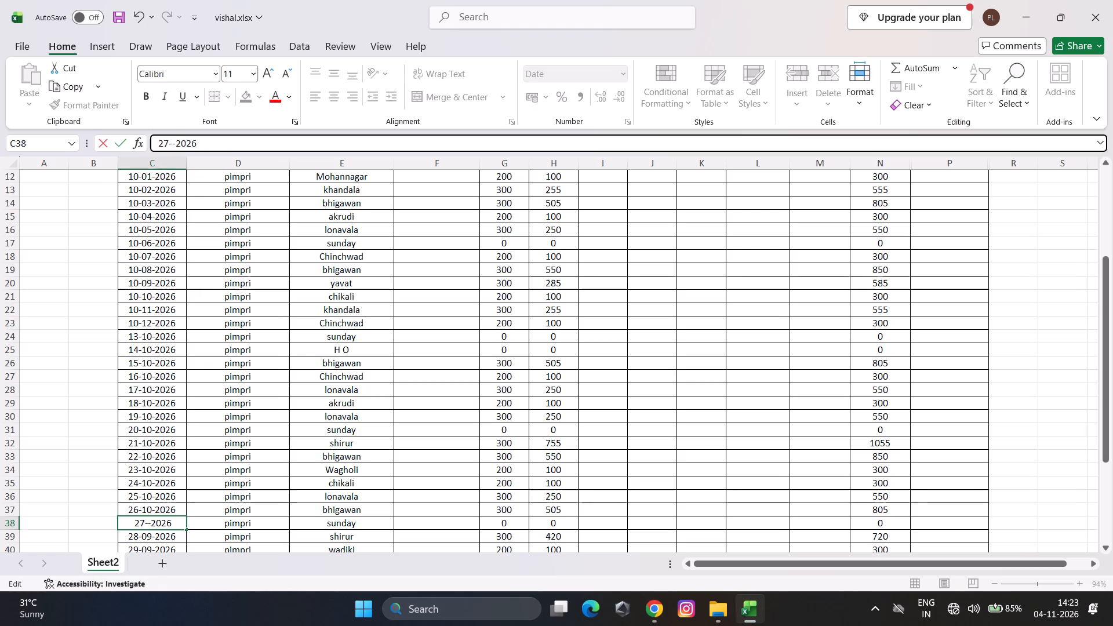
pyautogui.write('10')
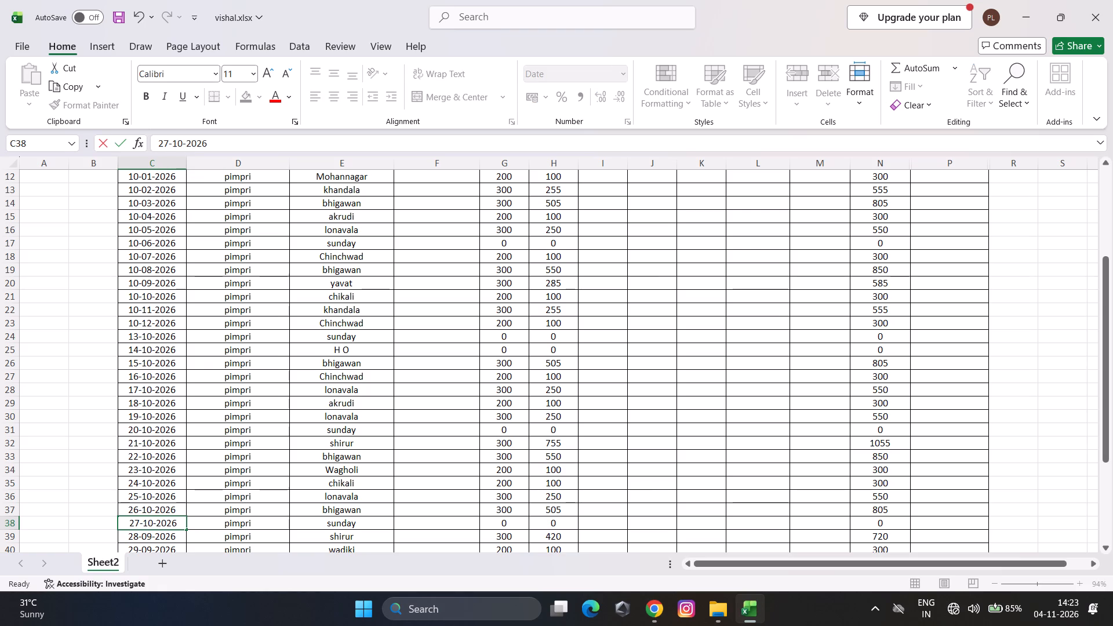
pyautogui.press('Return')
# Change the date in cell C39, the second shirur row, to 28-10-2026.
pyautogui.click(181, 143)
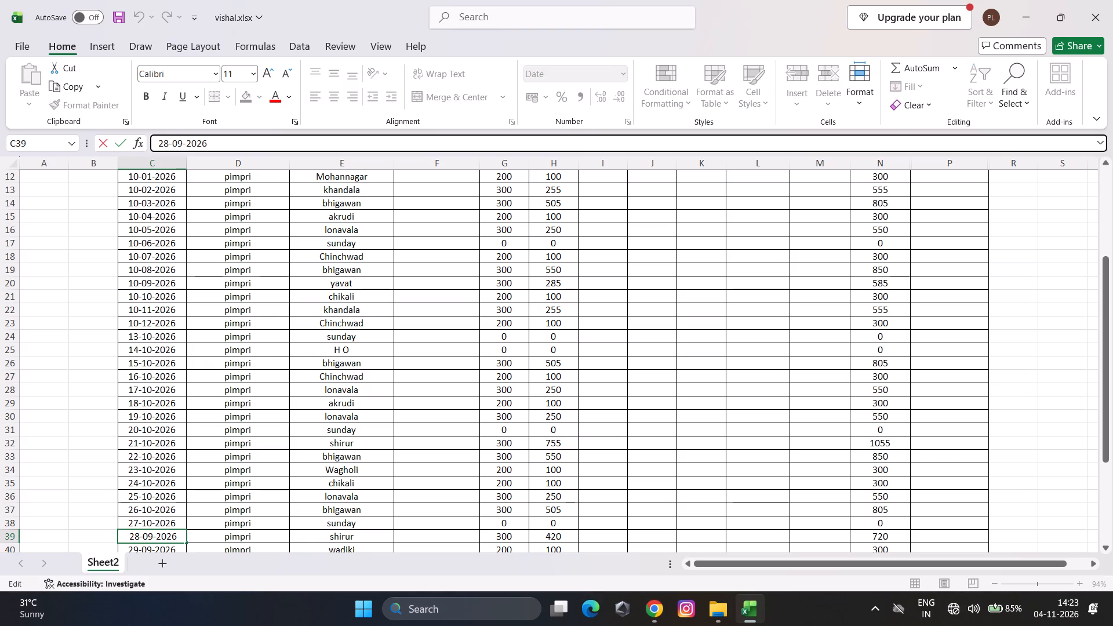
pyautogui.press('BackSpace')
pyautogui.press('BackSpace')
pyautogui.write('10')
pyautogui.press('Return')
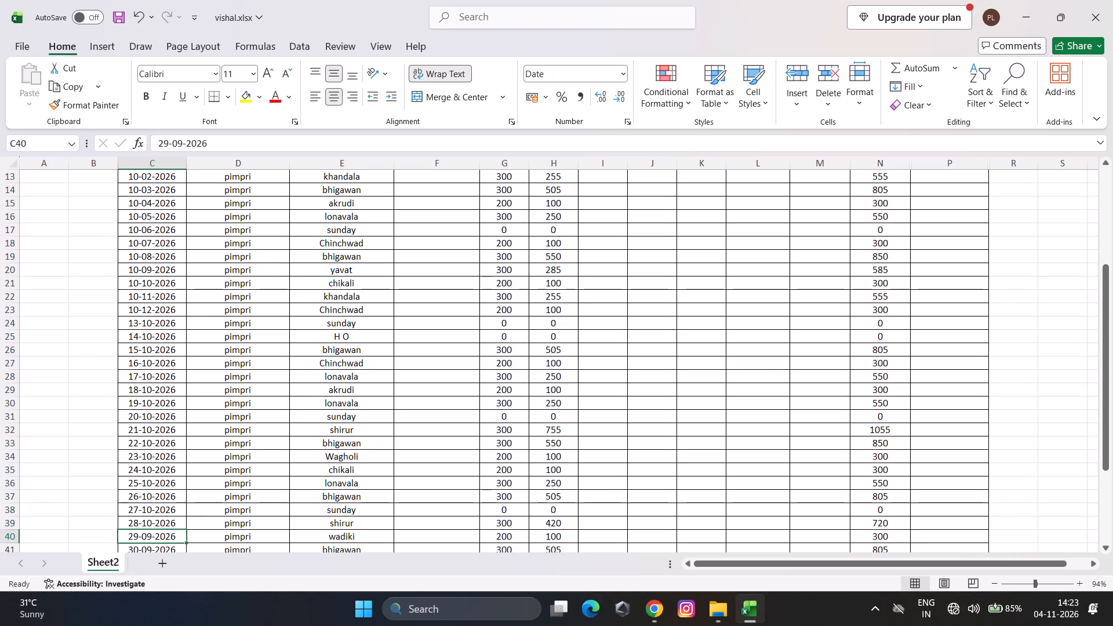
# Change the date in cell C40, the wadiki row, to 29-10-2026.
pyautogui.click(181, 143)
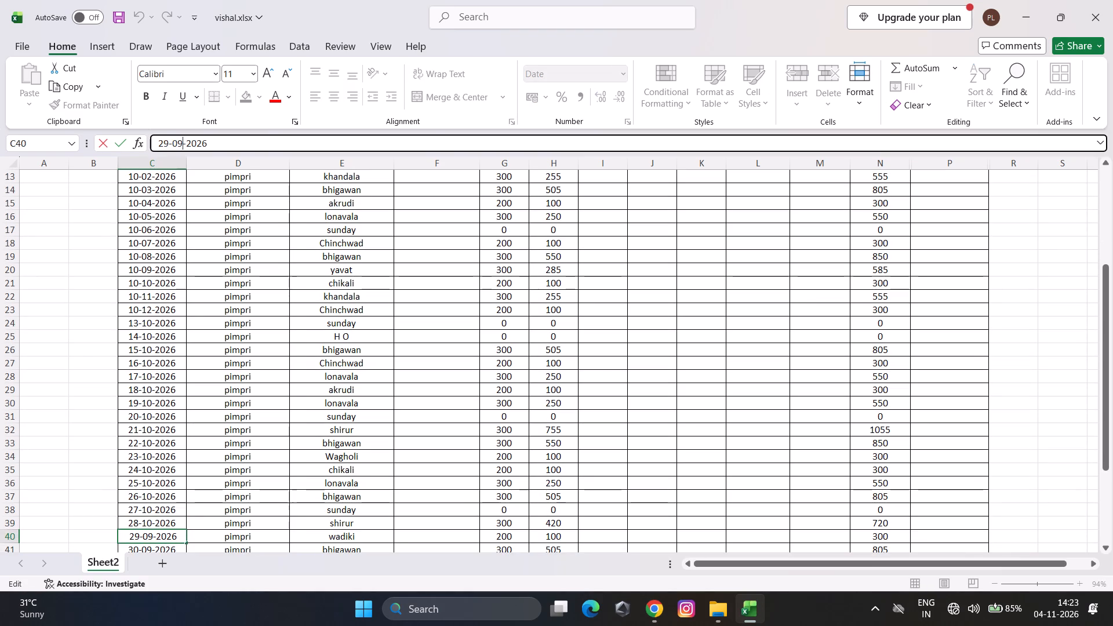
pyautogui.press('BackSpace')
pyautogui.press('BackSpace')
pyautogui.write('10')
pyautogui.press('Return')
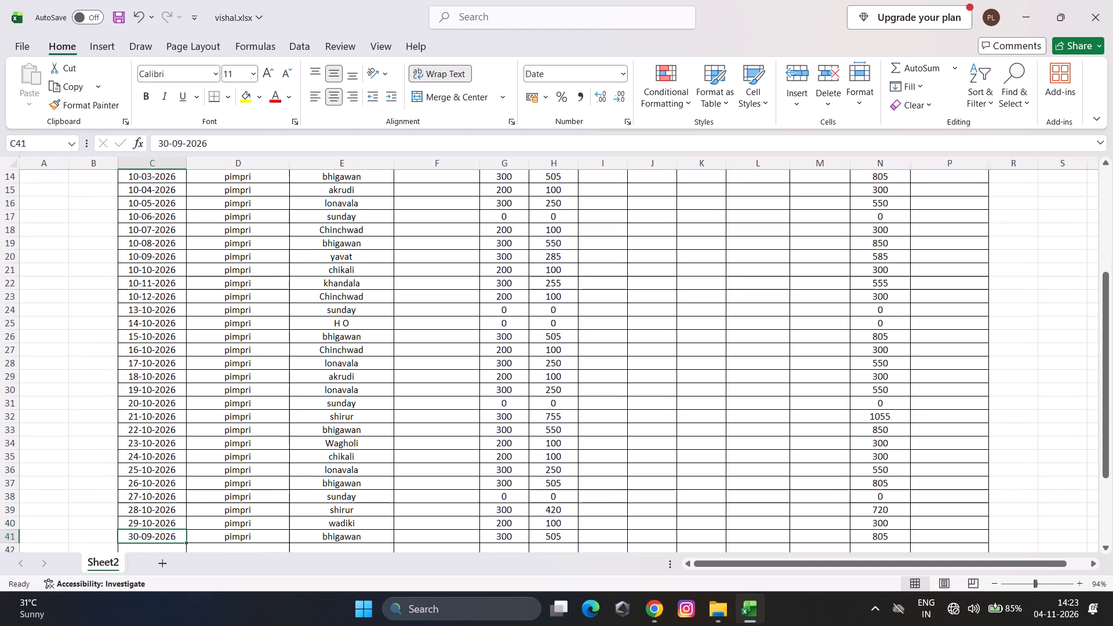
# Change the date in cell C41, the last bhigawan row, to 30-10-2026.
pyautogui.click(181, 143)
pyautogui.press('BackSpace')
pyautogui.press('BackSpace')
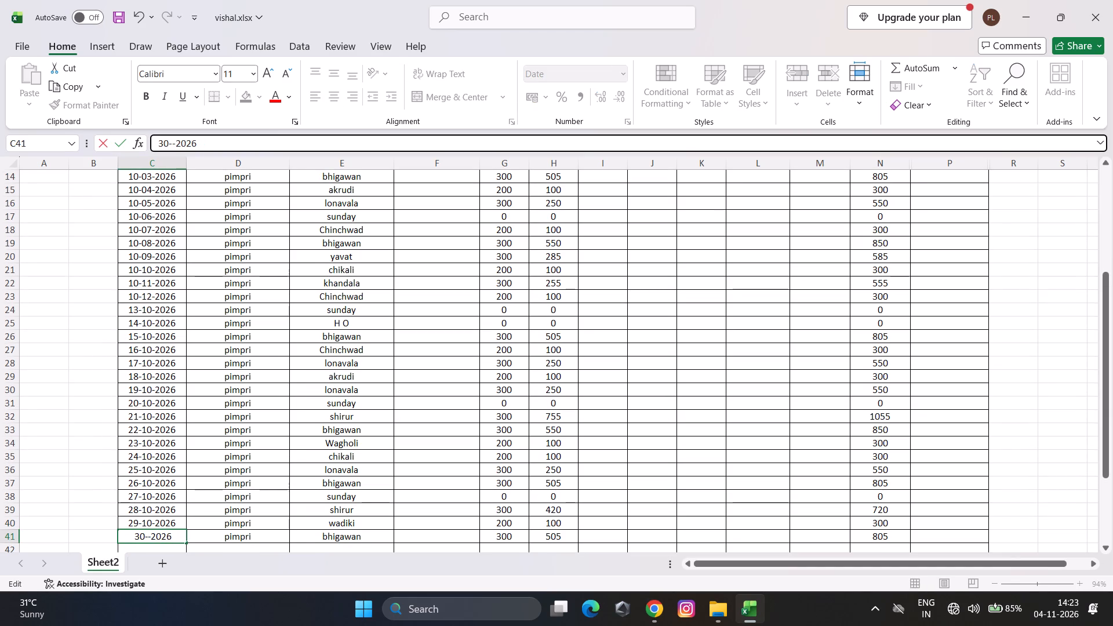
pyautogui.write('10')
pyautogui.press('Return')
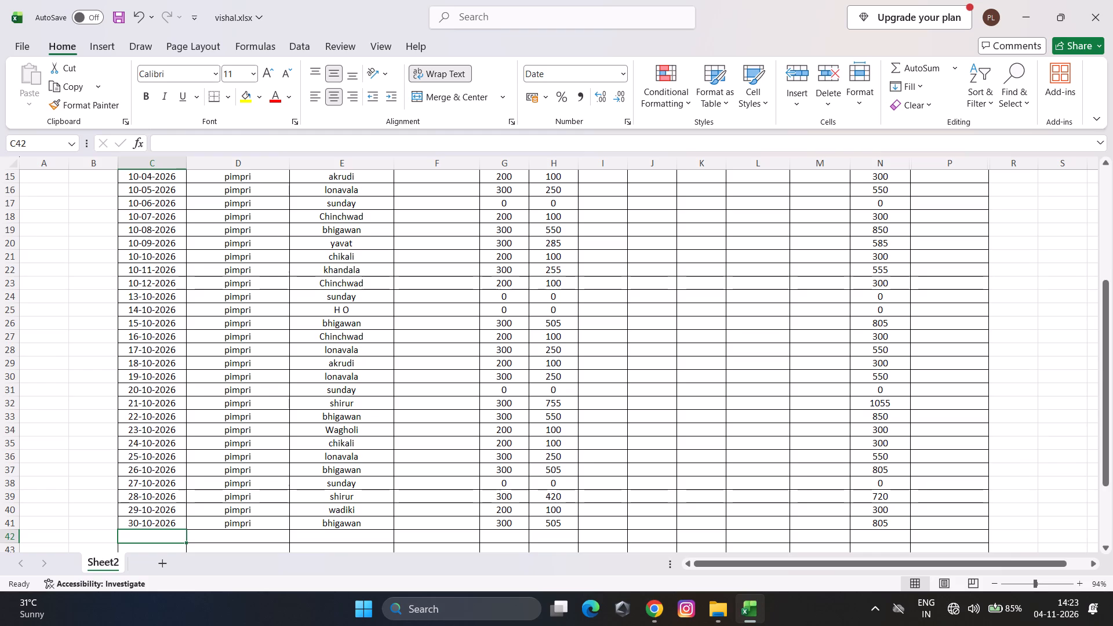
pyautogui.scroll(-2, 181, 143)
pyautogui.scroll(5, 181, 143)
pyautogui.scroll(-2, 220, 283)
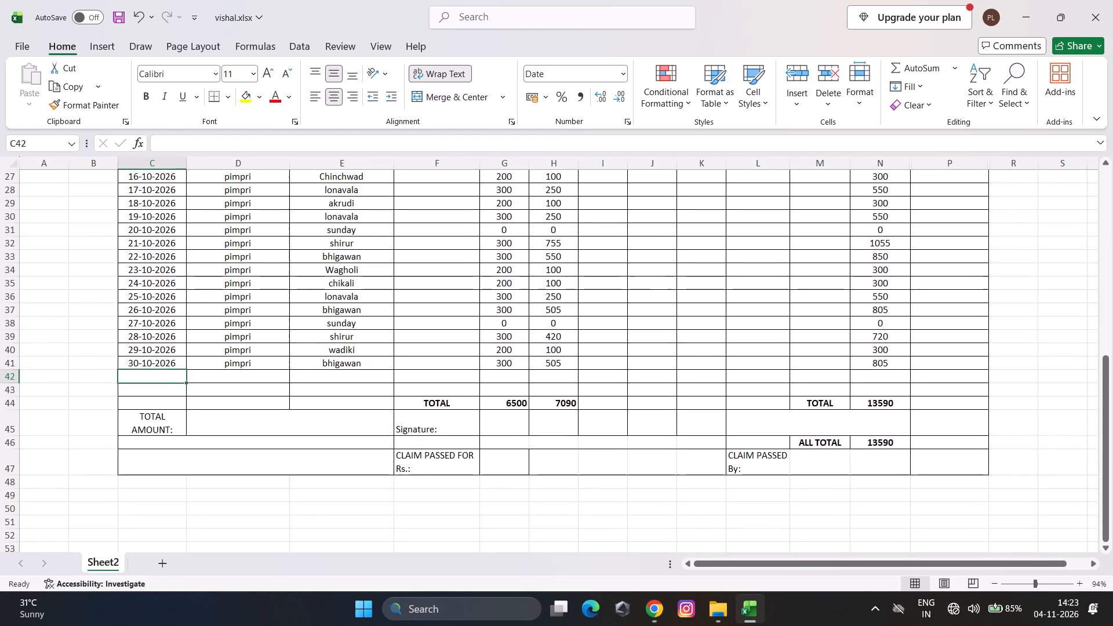
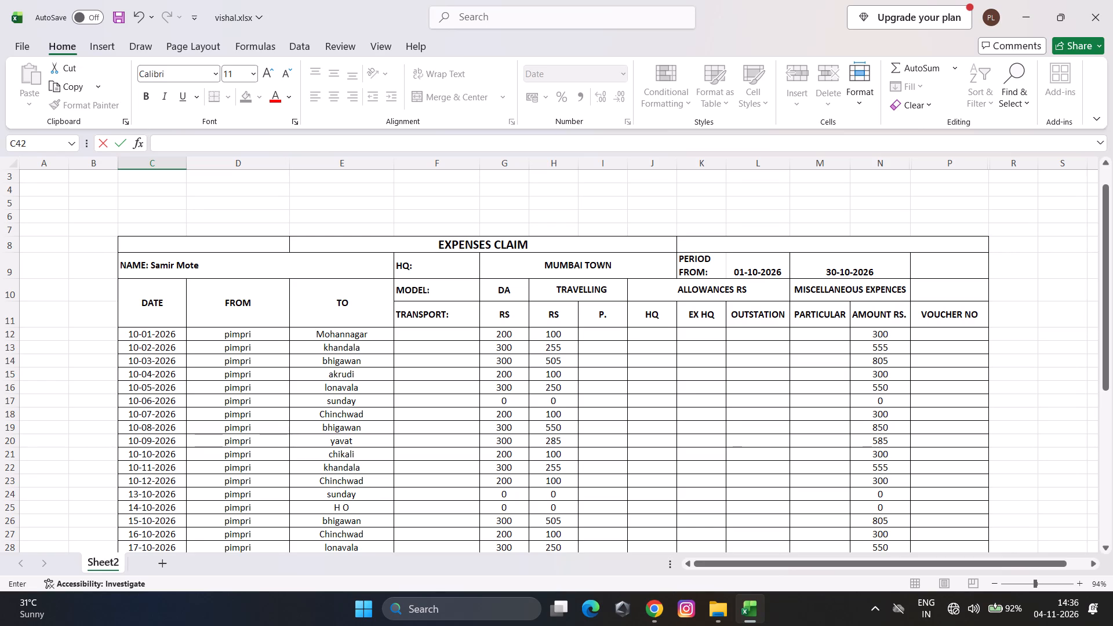
# Clear the khandala entry from cell E13 in the TO column, on the 10-02-2026 row.
pyautogui.click(371, 347)
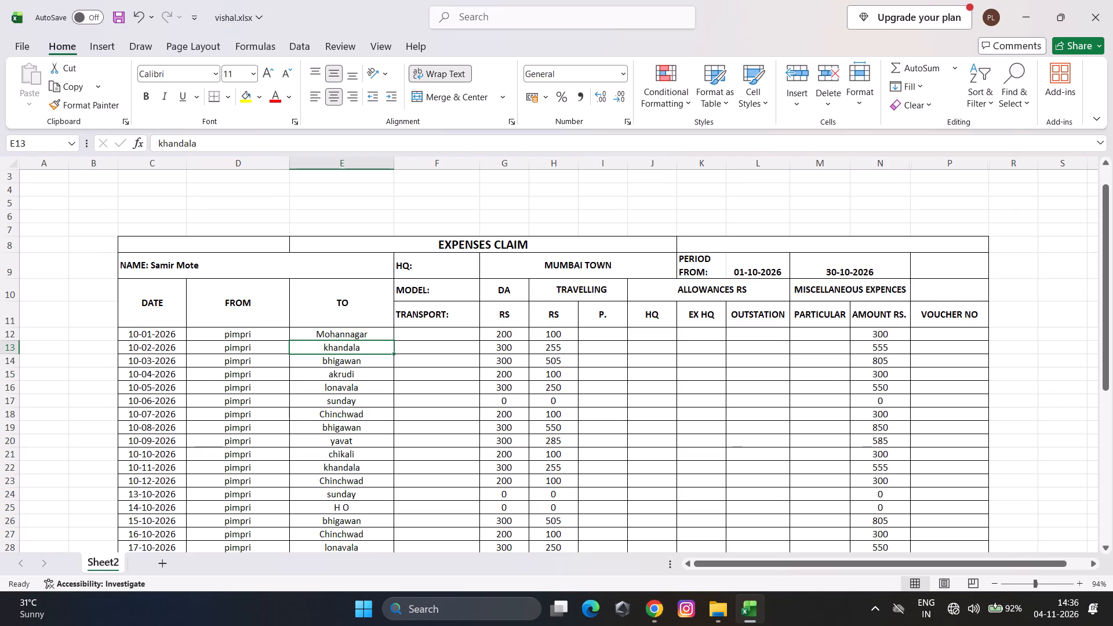
pyautogui.click(371, 347)
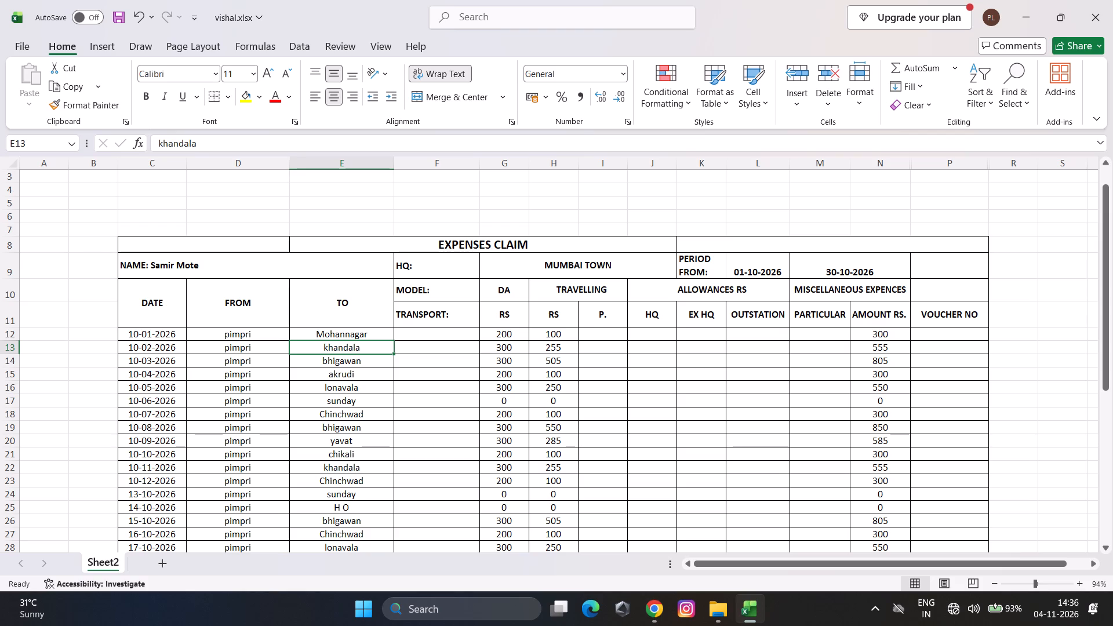
pyautogui.click(372, 350)
pyautogui.press('space')
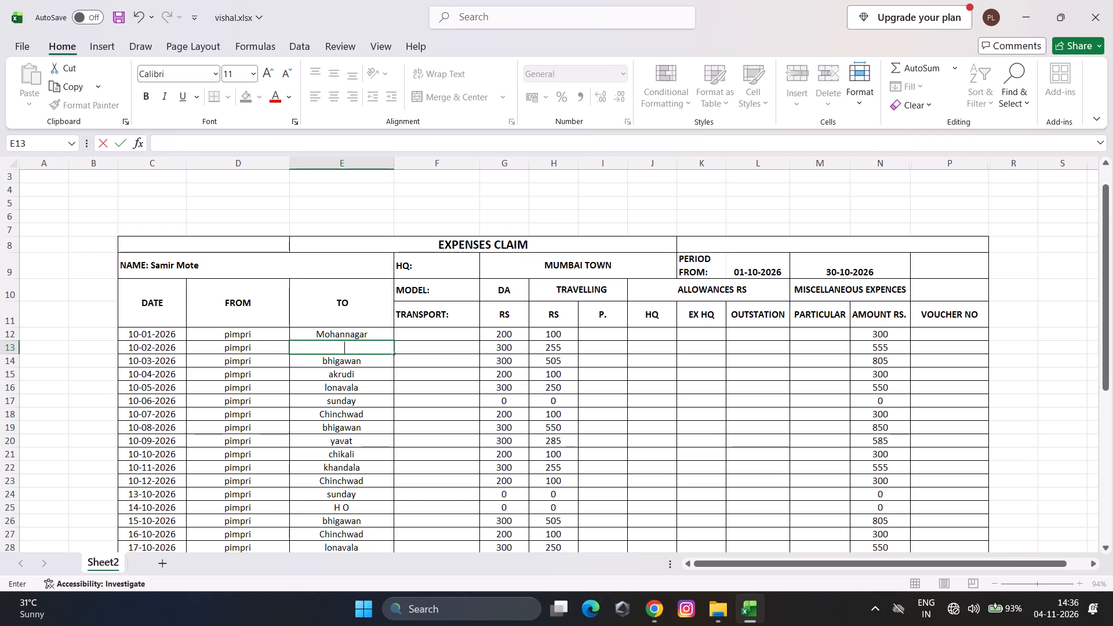
pyautogui.hotkey('ctrl', 'z')
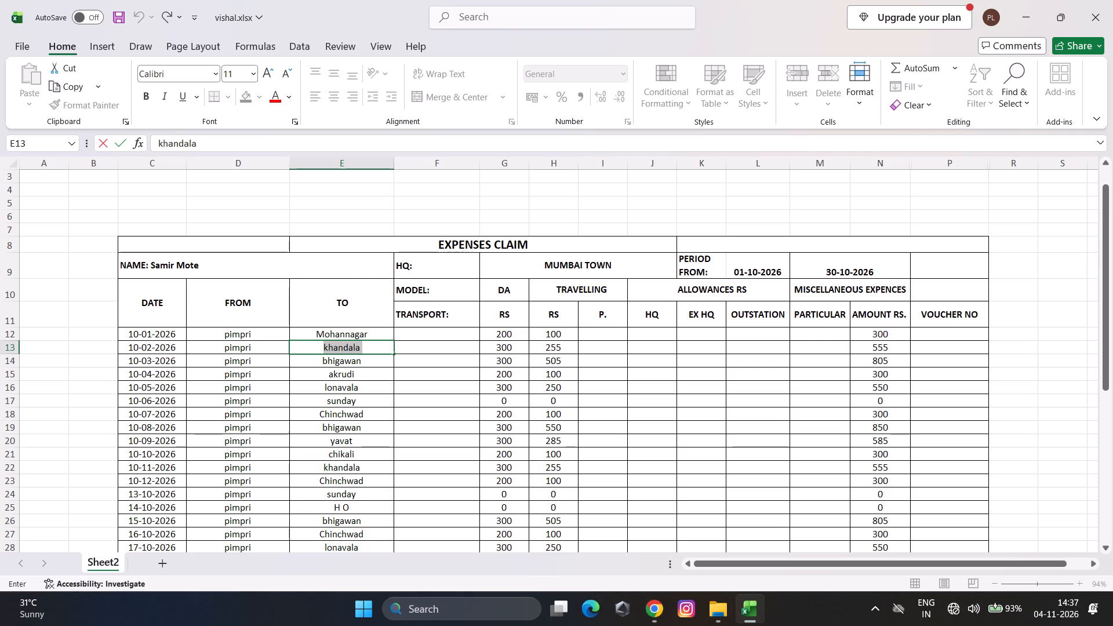
pyautogui.press('space')
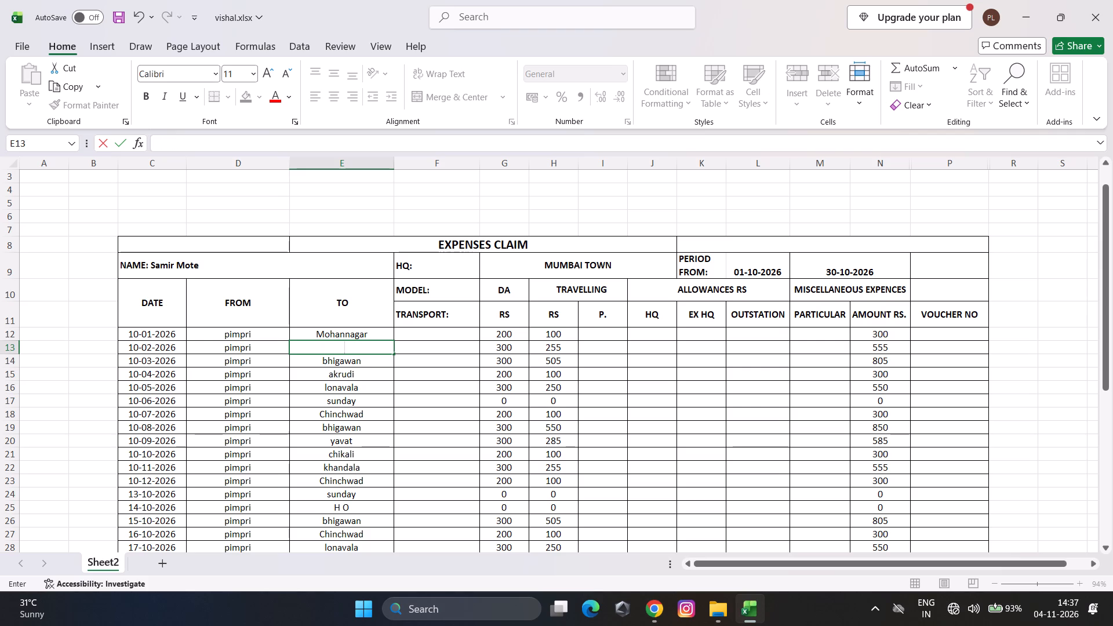
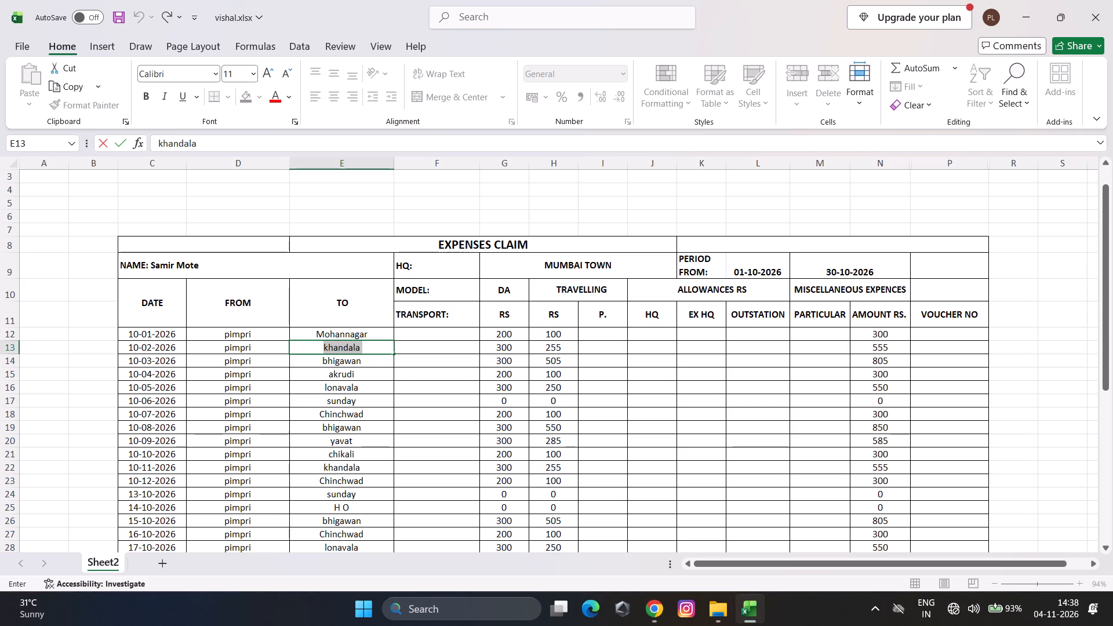
# Enter lonavala as the TO destination in cell E13, on the 10-02-2026 row.
pyautogui.press('space')
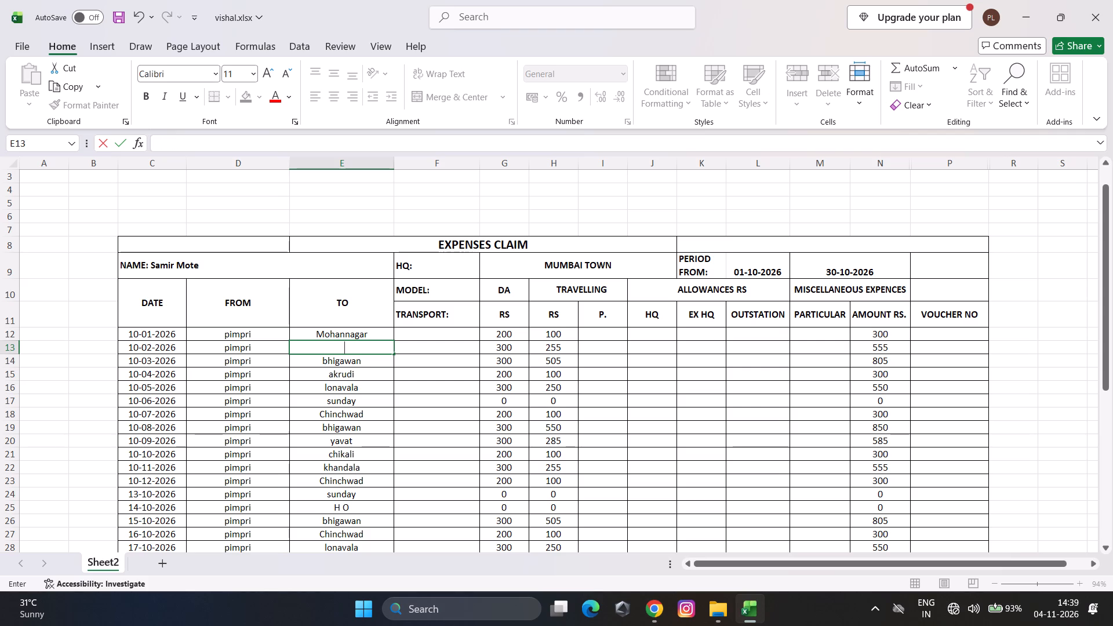
pyautogui.write('lo')
pyautogui.press('n')
pyautogui.press('a')
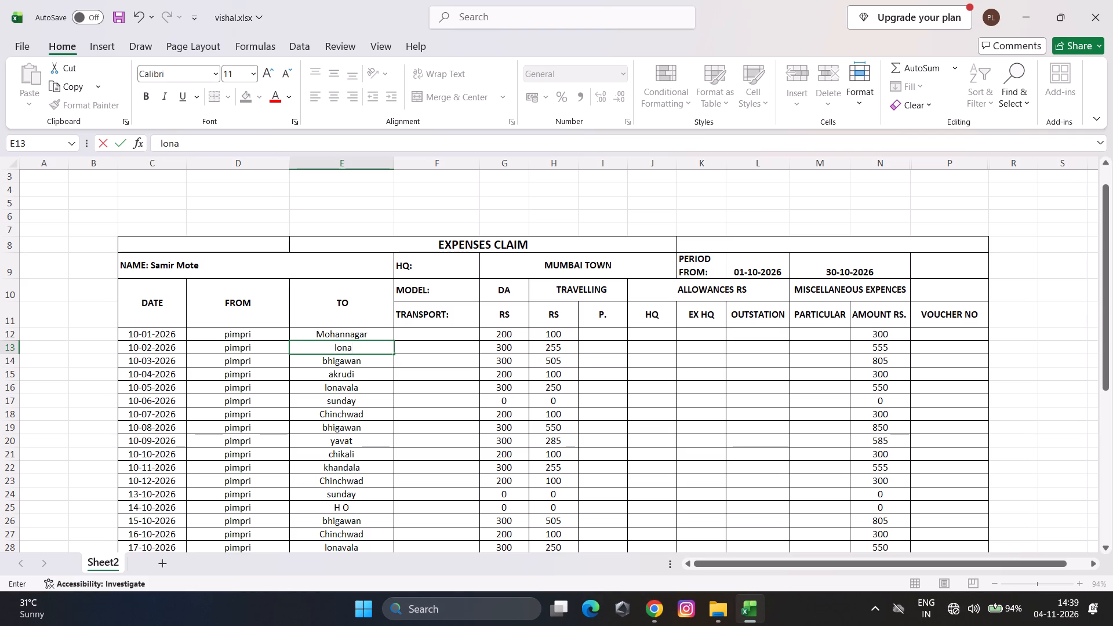
pyautogui.write('va')
pyautogui.write('la')
pyautogui.press('Return')
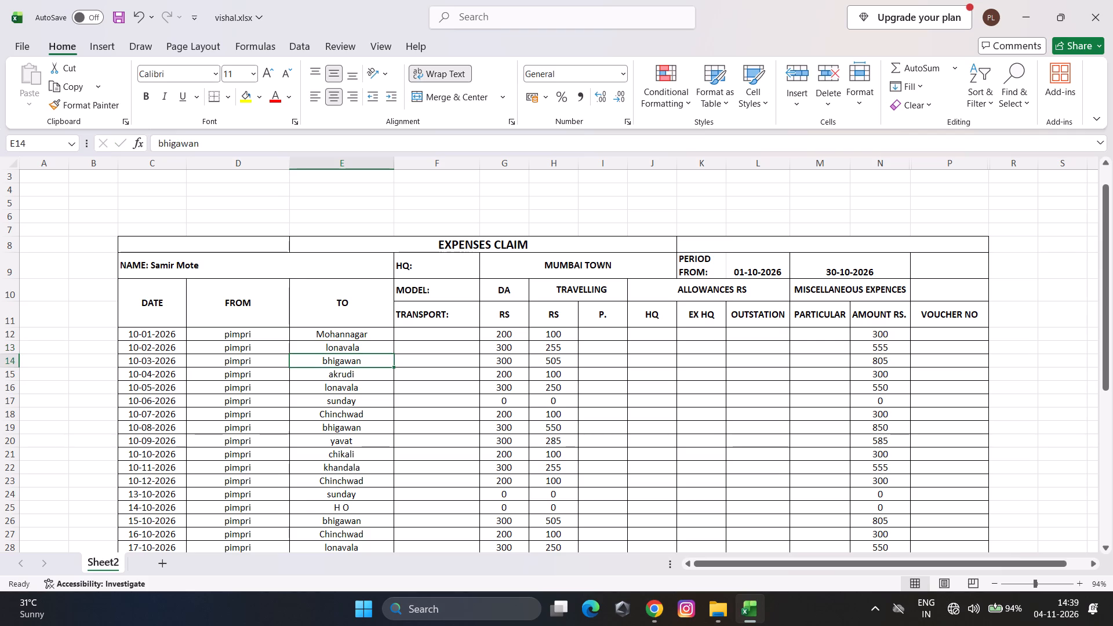
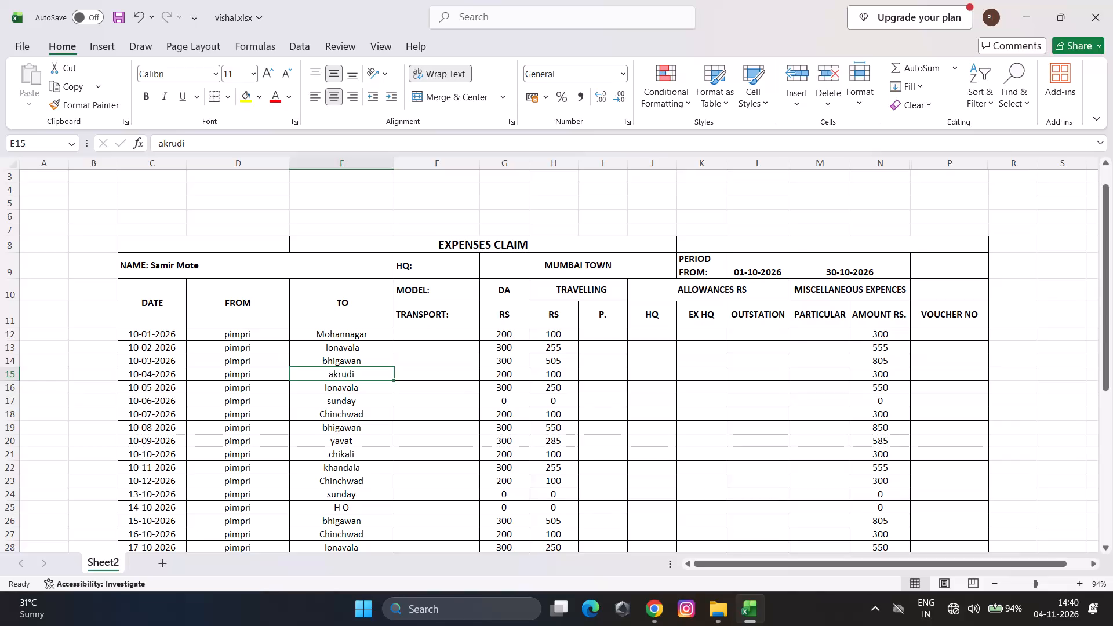
# Enter mumbai as the TO destination in cell E14, on the 10-03-2026 row.
pyautogui.press('Up')
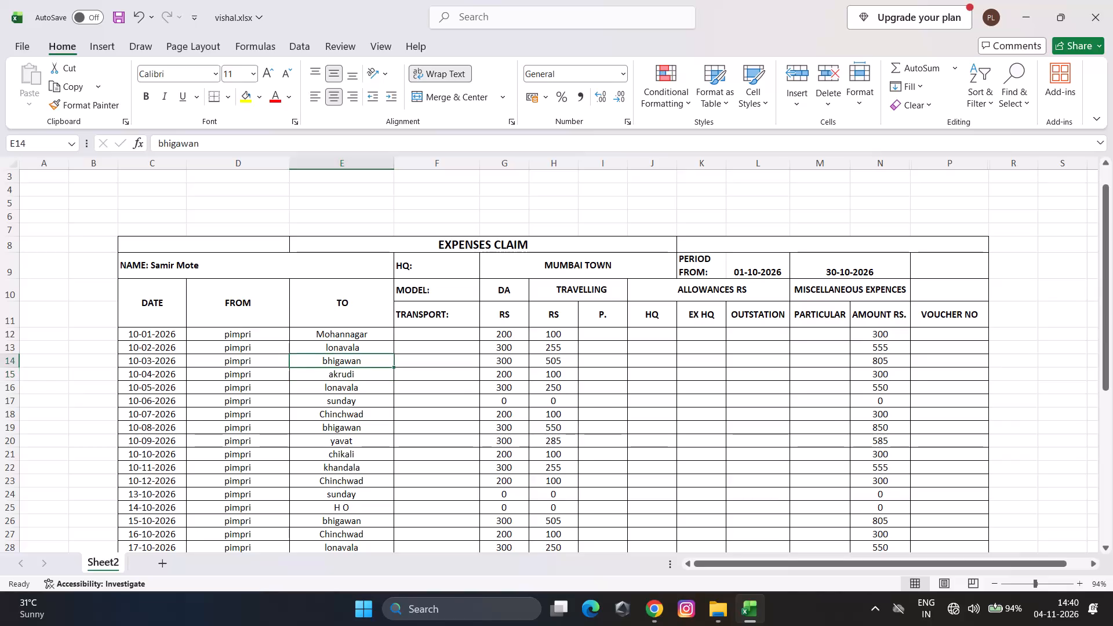
pyautogui.click(392, 394)
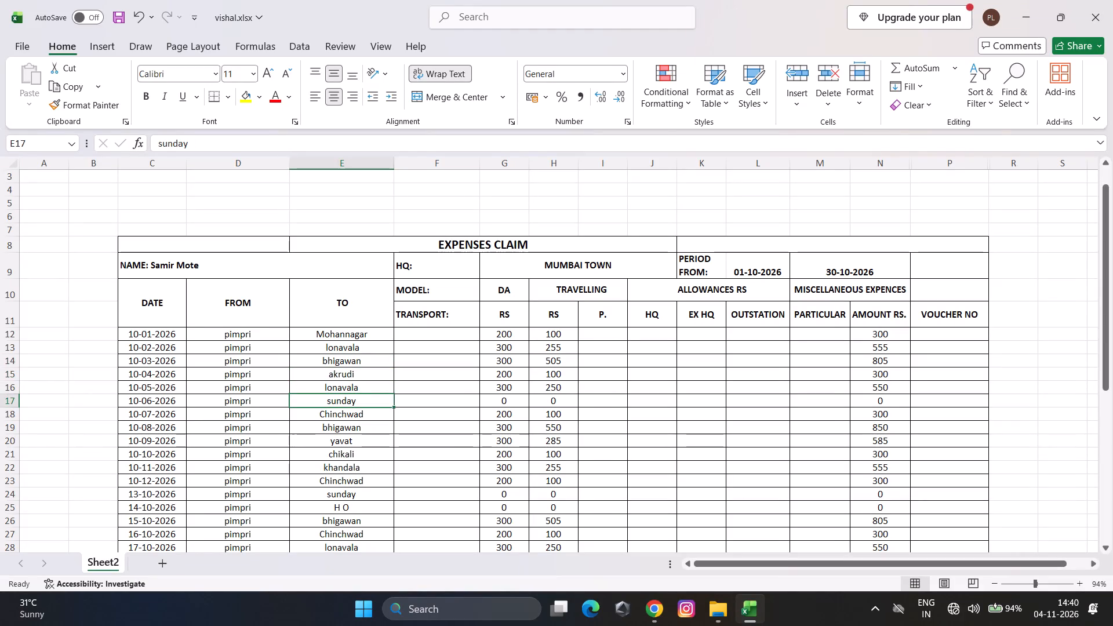
pyautogui.click(369, 363)
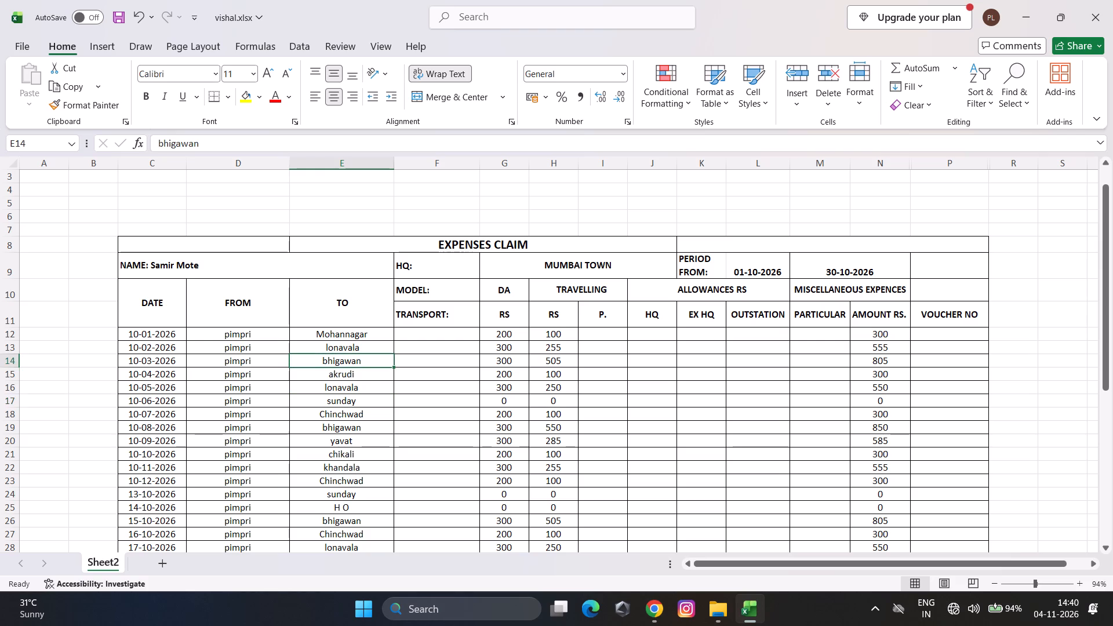
pyautogui.press('space')
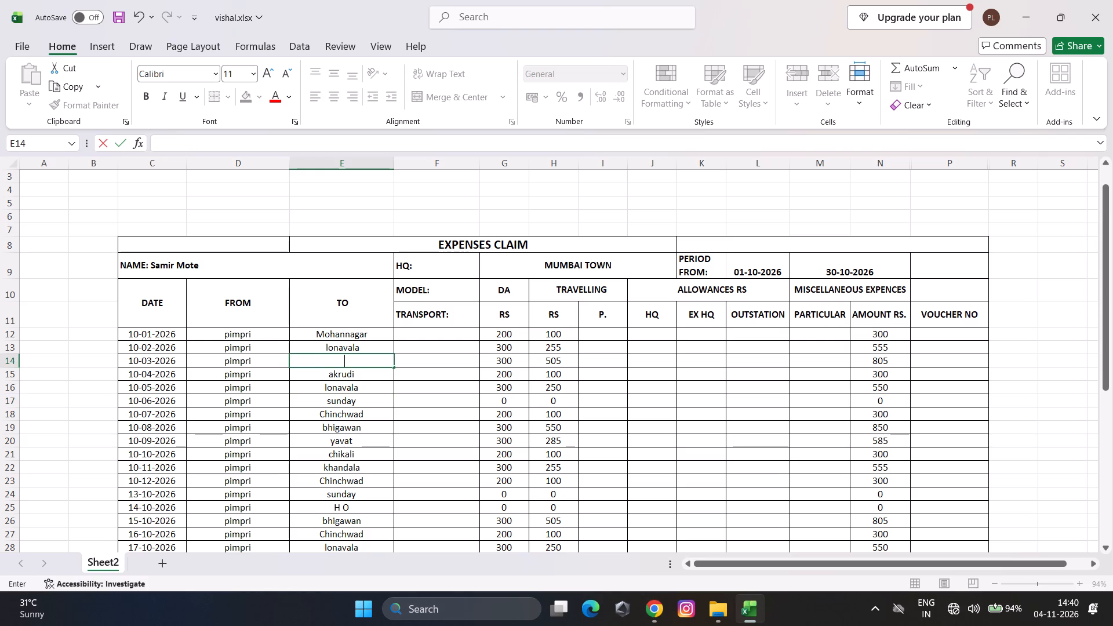
pyautogui.press('o')
pyautogui.write('ff')
pyautogui.press('s')
pyautogui.press('s')
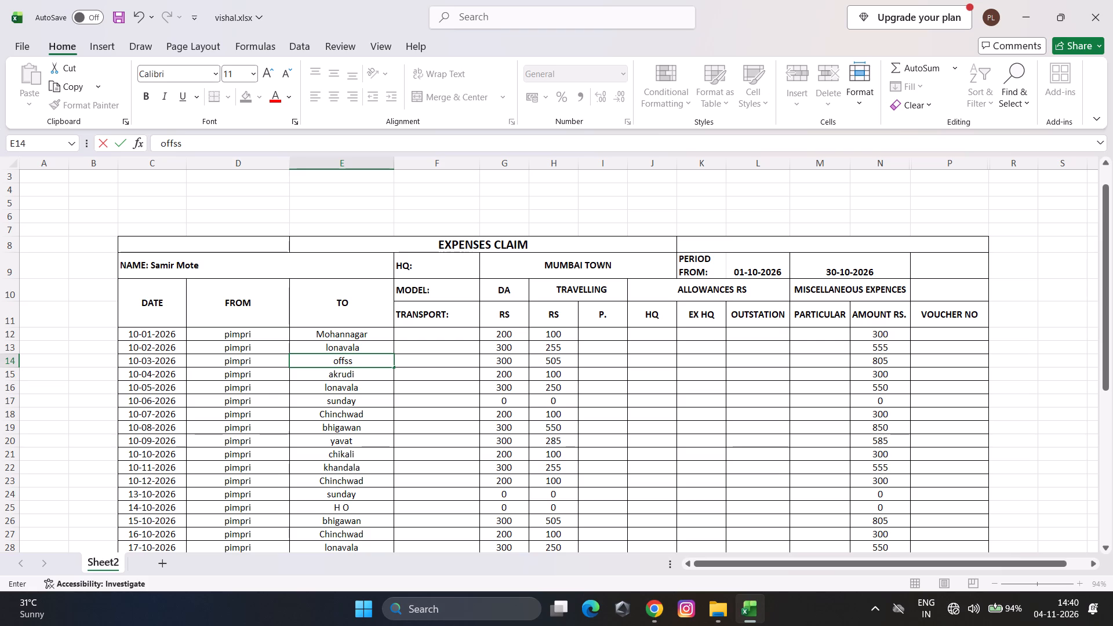
pyautogui.press('BackSpace')
pyautogui.press('BackSpace')
pyautogui.press('BackSpace')
pyautogui.press('BackSpace')
pyautogui.press('BackSpace')
pyautogui.write('mu')
pyautogui.write('mbai')
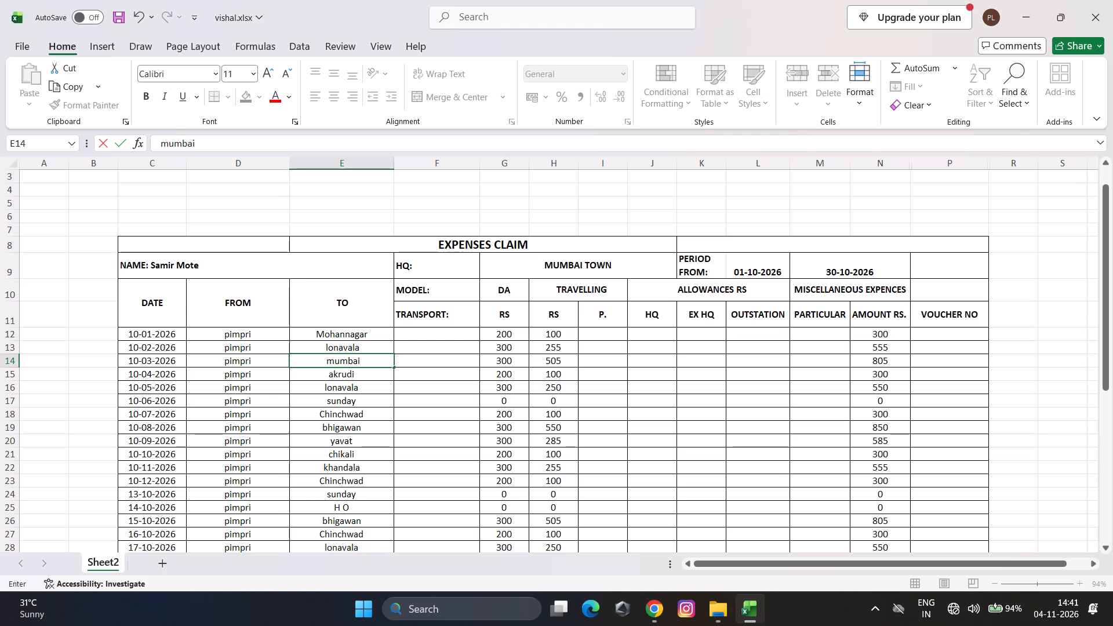
# Set the DA to 200 and the travelling RS to 100 on the 10-03-2026 row.
pyautogui.click(515, 361)
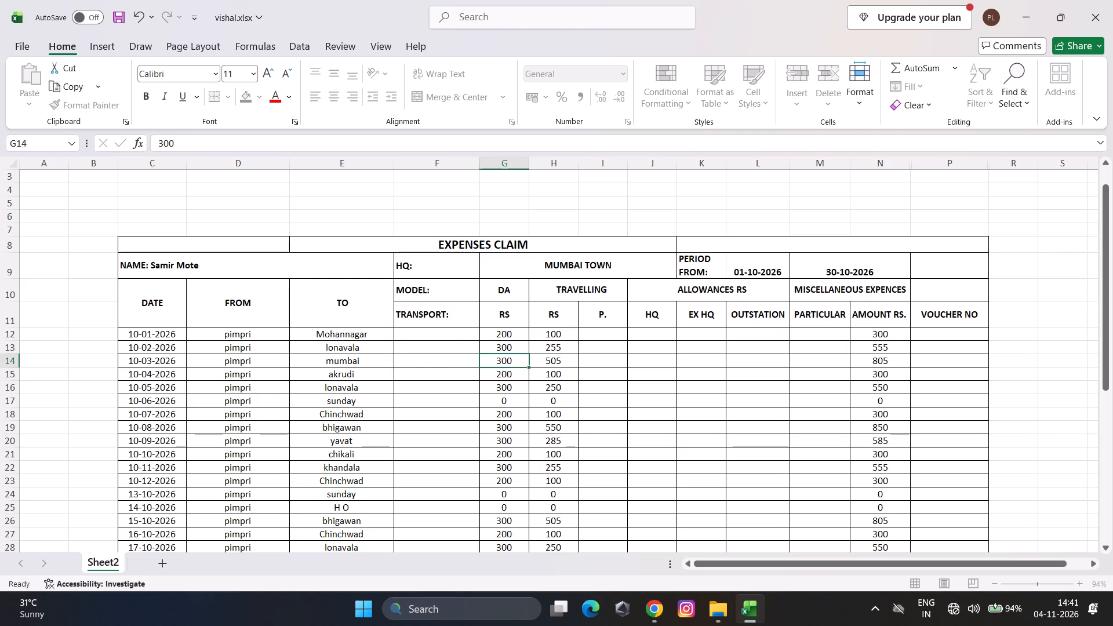
pyautogui.press('BackSpace')
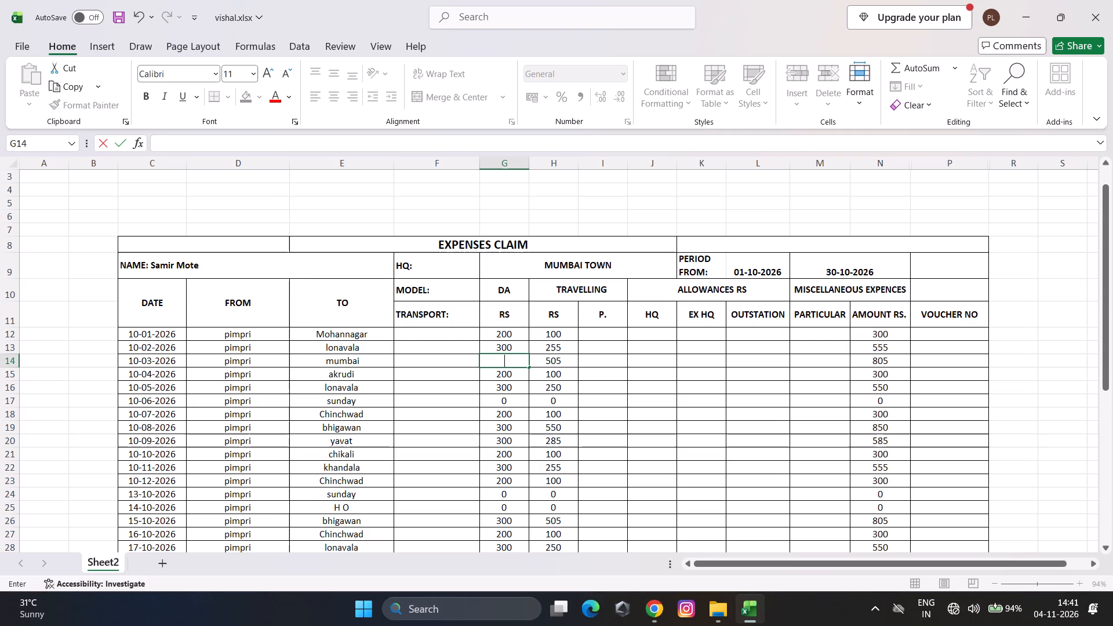
pyautogui.write('200')
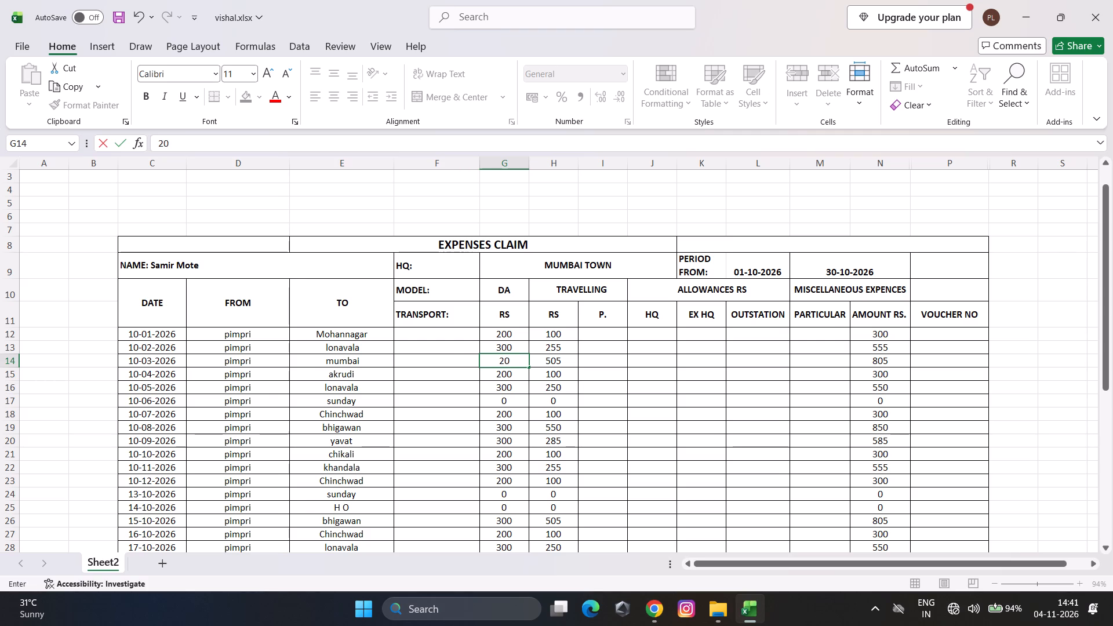
pyautogui.press('Right')
pyautogui.write('100')
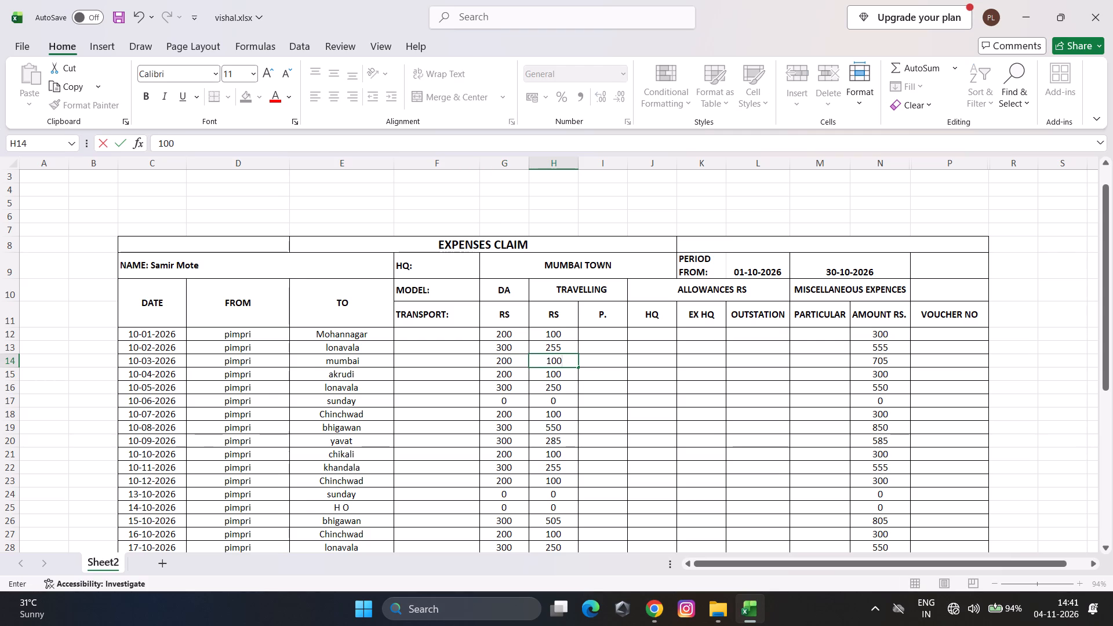
pyautogui.press('Return')
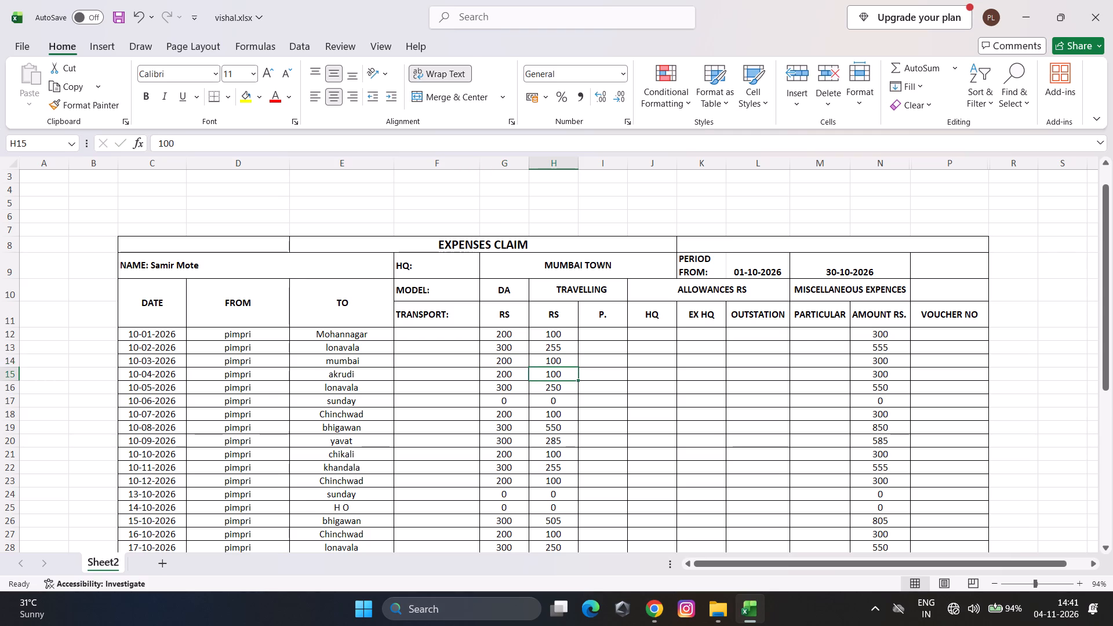
# Enter Sunday as the TO entry in cell E15, on the 10-04-2026 row.
pyautogui.press('Left')
pyautogui.press('Left')
pyautogui.press('Left')
pyautogui.press('Left')
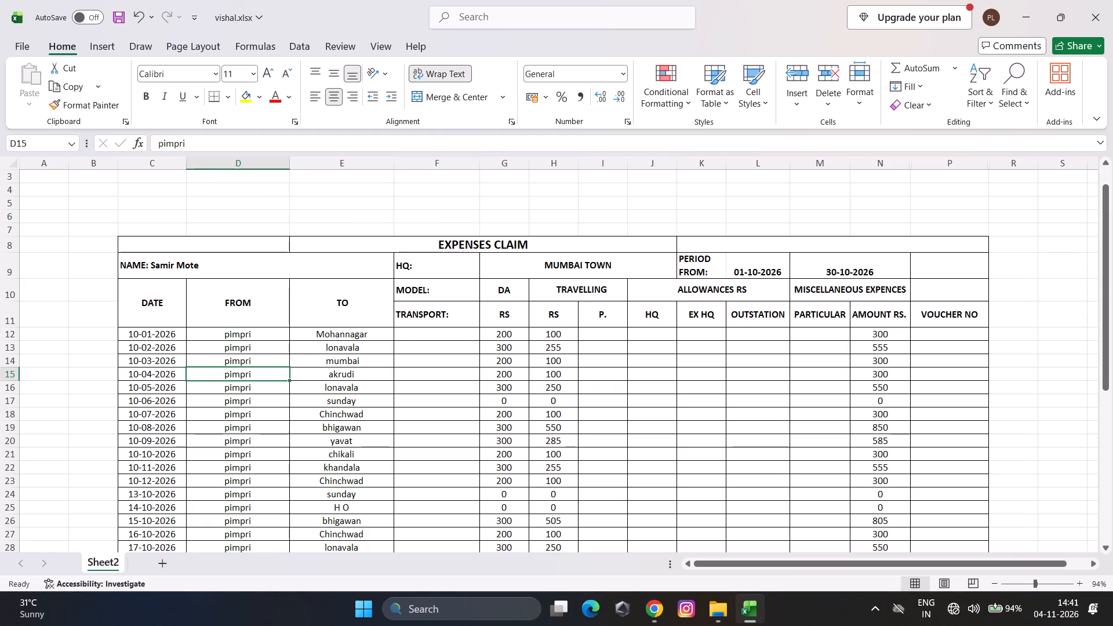
pyautogui.press('Right')
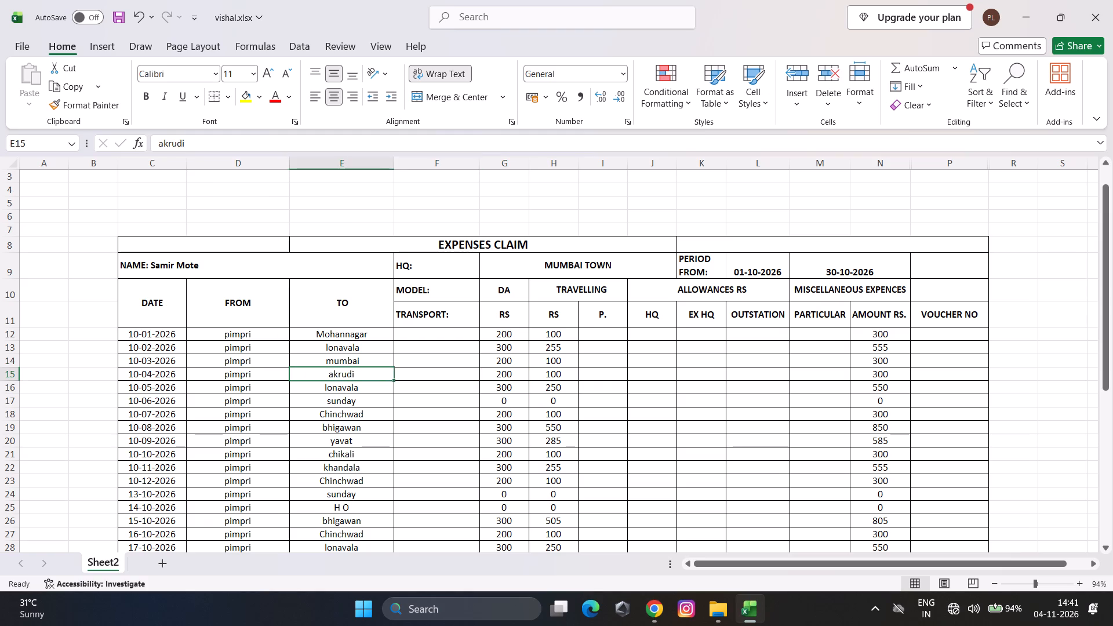
pyautogui.press('space')
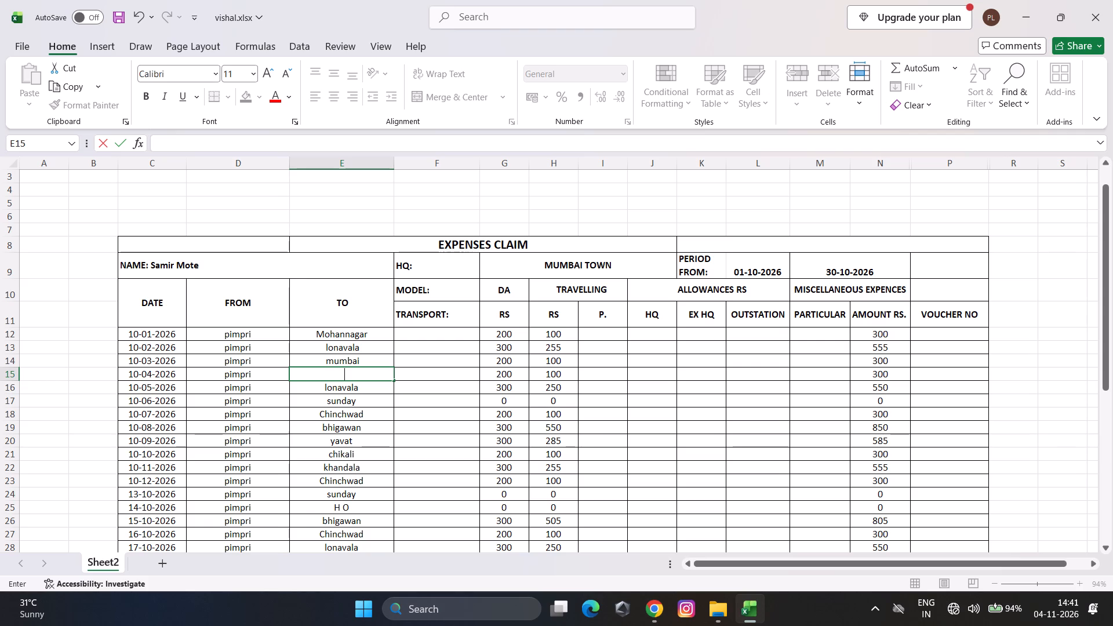
pyautogui.press('s')
pyautogui.press('u')
pyautogui.press('n')
pyautogui.write('day')
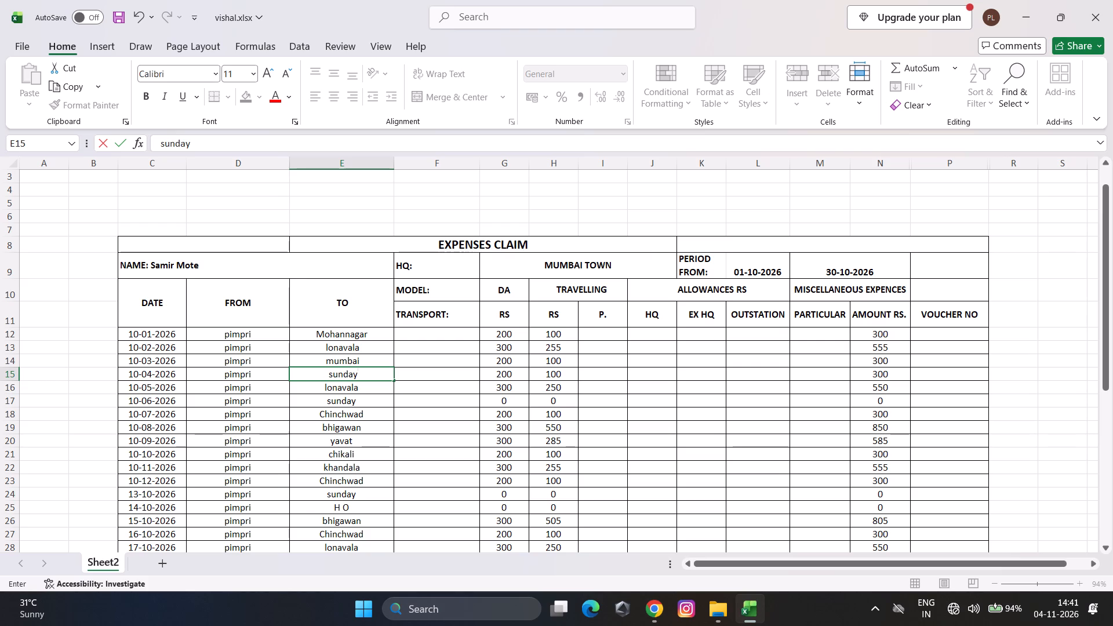
# Set both the DA and the travelling RS to 0 on the 10-04-2026 row.
pyautogui.press('Right')
pyautogui.press('Right')
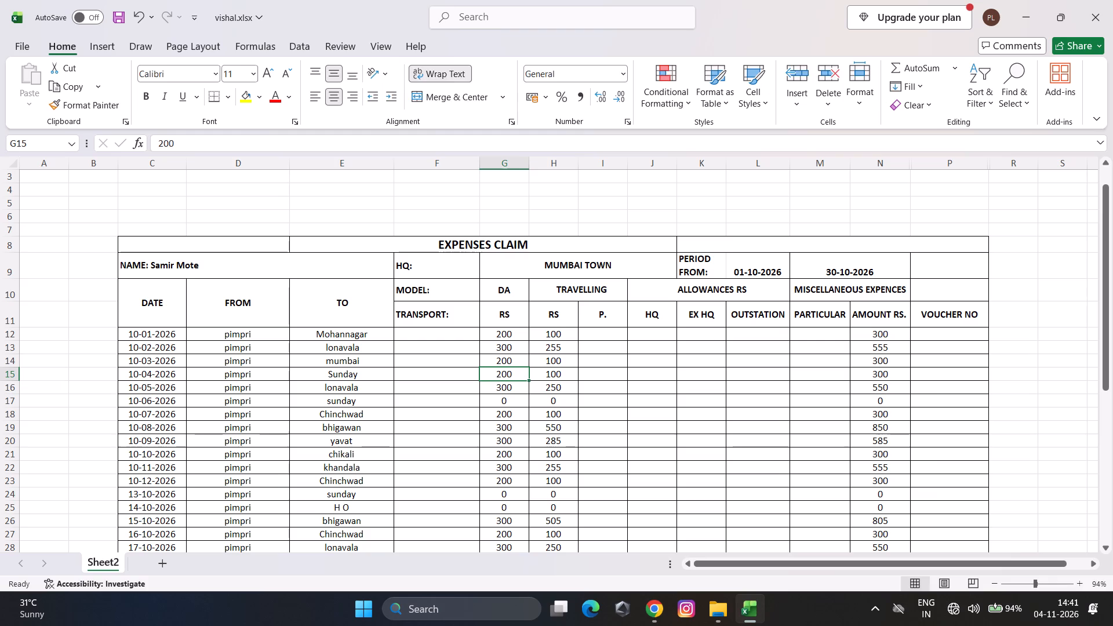
pyautogui.press('0')
pyautogui.press('Right')
pyautogui.press('0')
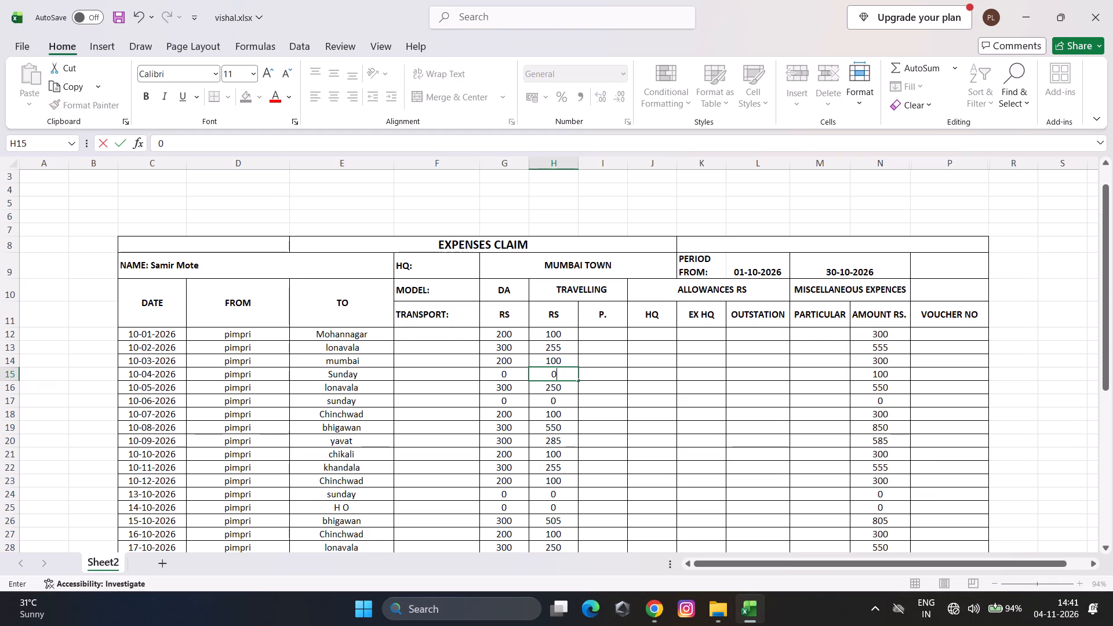
pyautogui.press('Return')
# Enter bhigawan as the TO destination in cell E17, on the 10-06-2026 row.
pyautogui.press('Left')
pyautogui.press('Left')
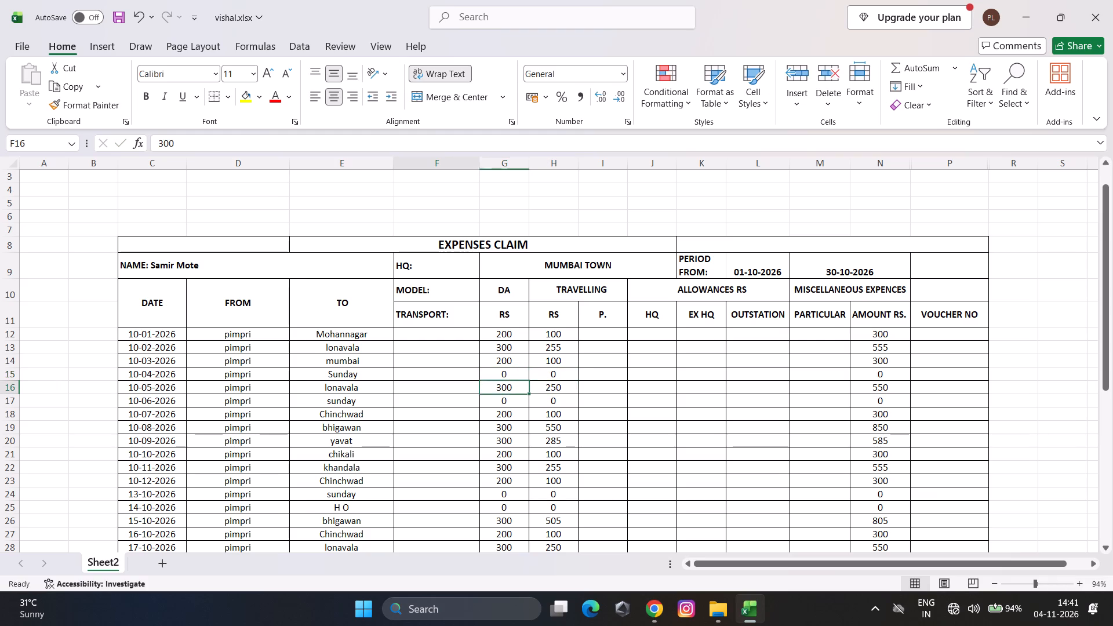
pyautogui.press('Left')
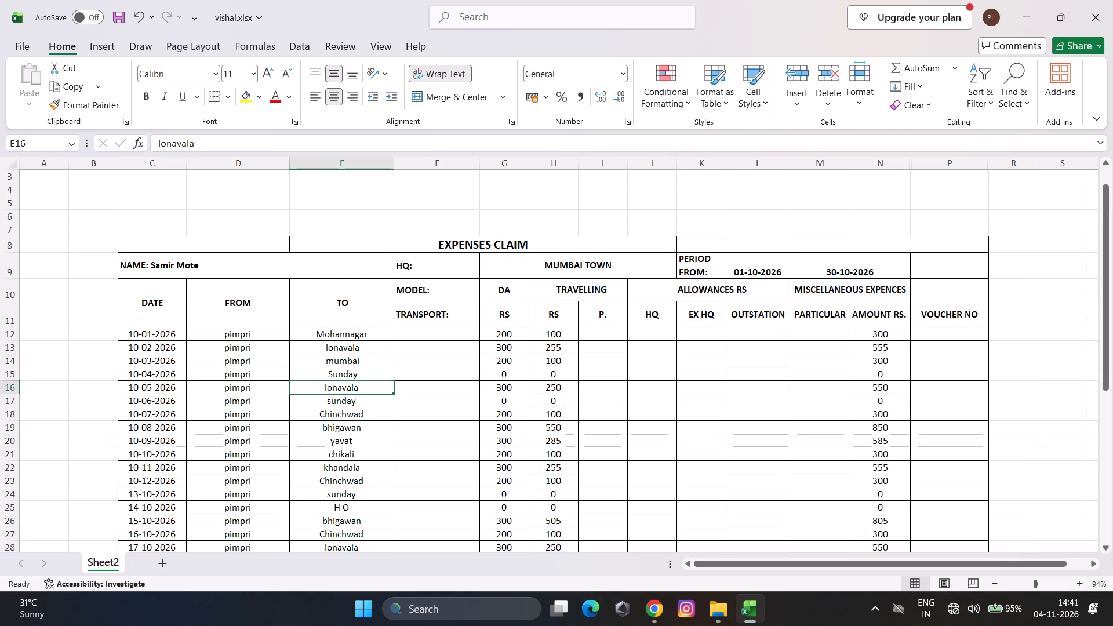
pyautogui.press('Down')
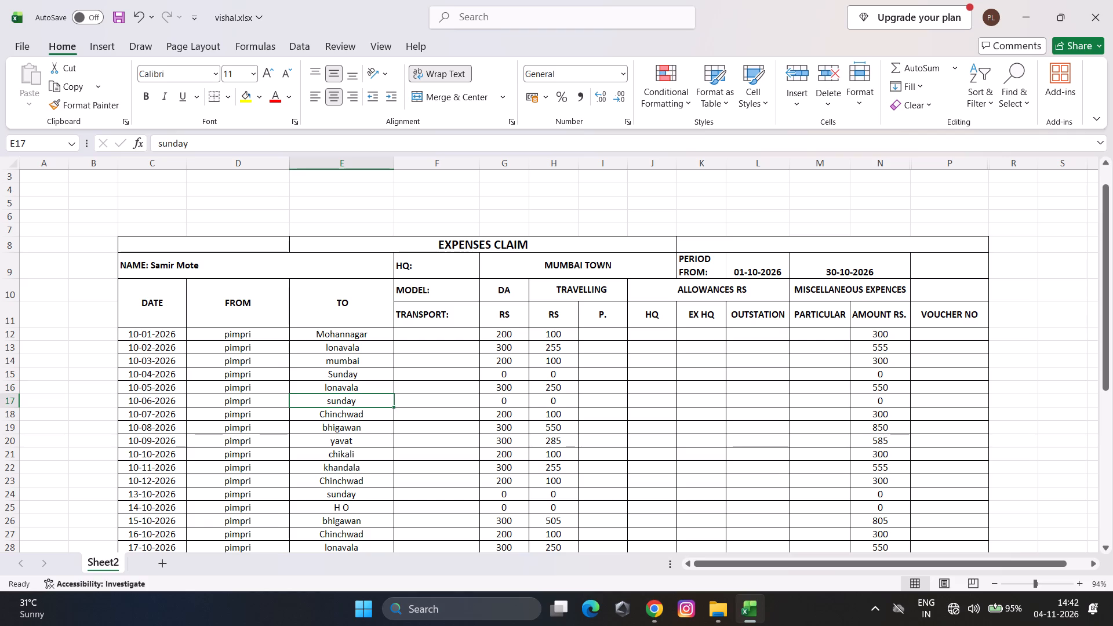
pyautogui.press('space')
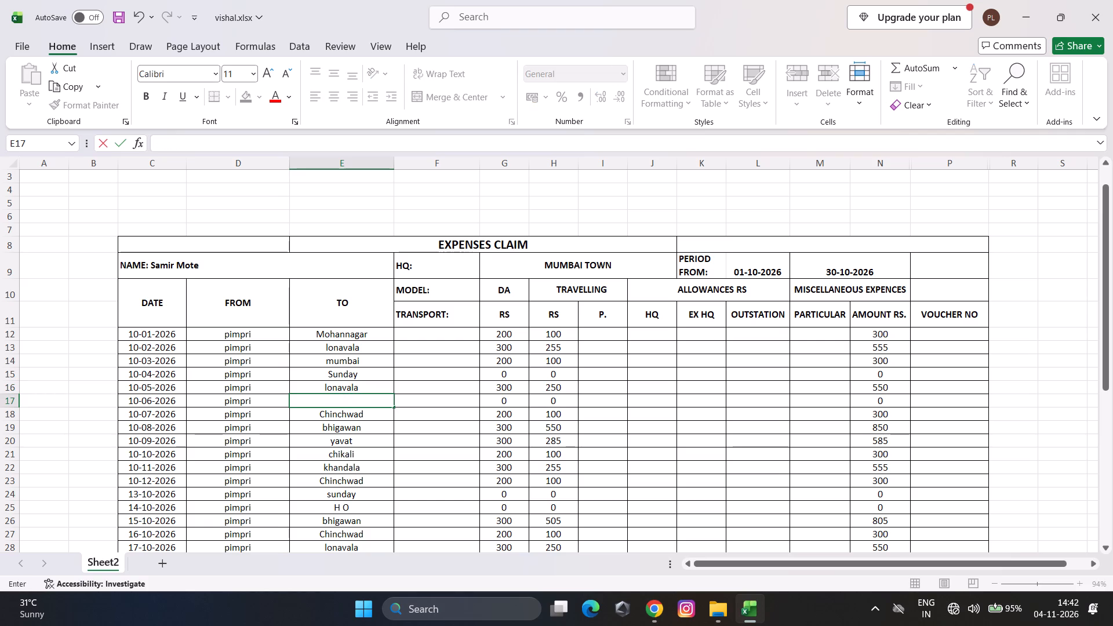
pyautogui.write('bhi')
pyautogui.write('ga')
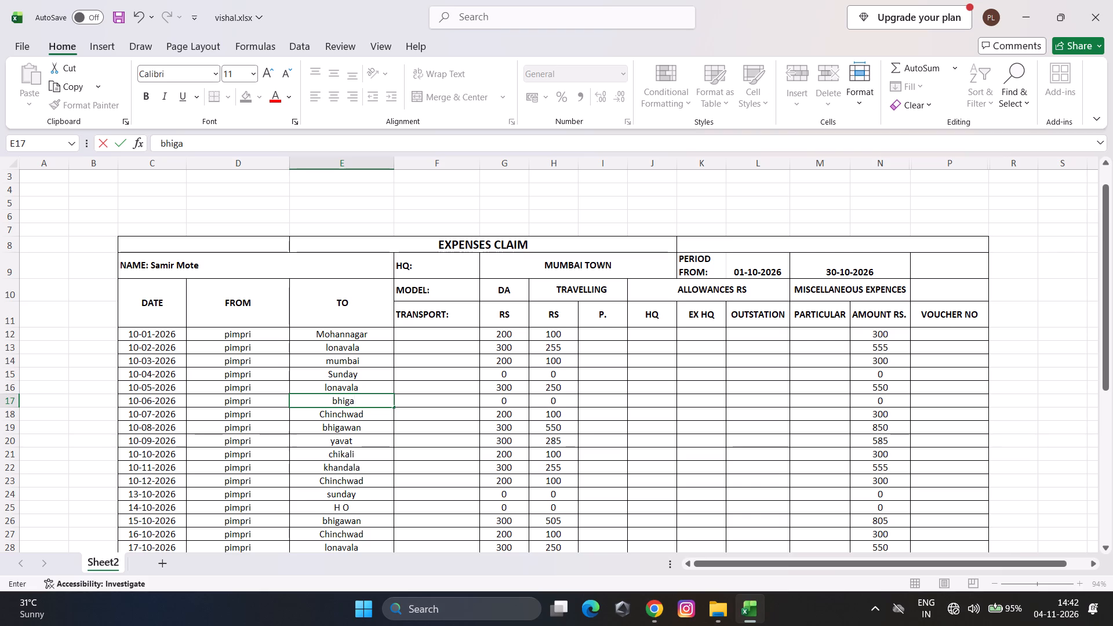
pyautogui.write('wa')
pyautogui.press('n')
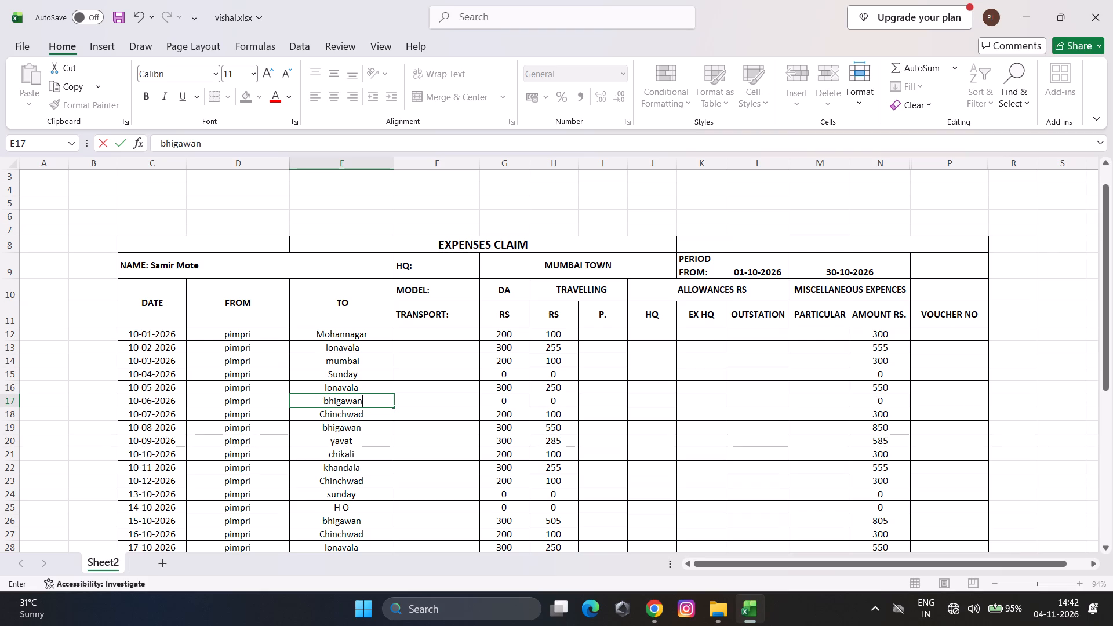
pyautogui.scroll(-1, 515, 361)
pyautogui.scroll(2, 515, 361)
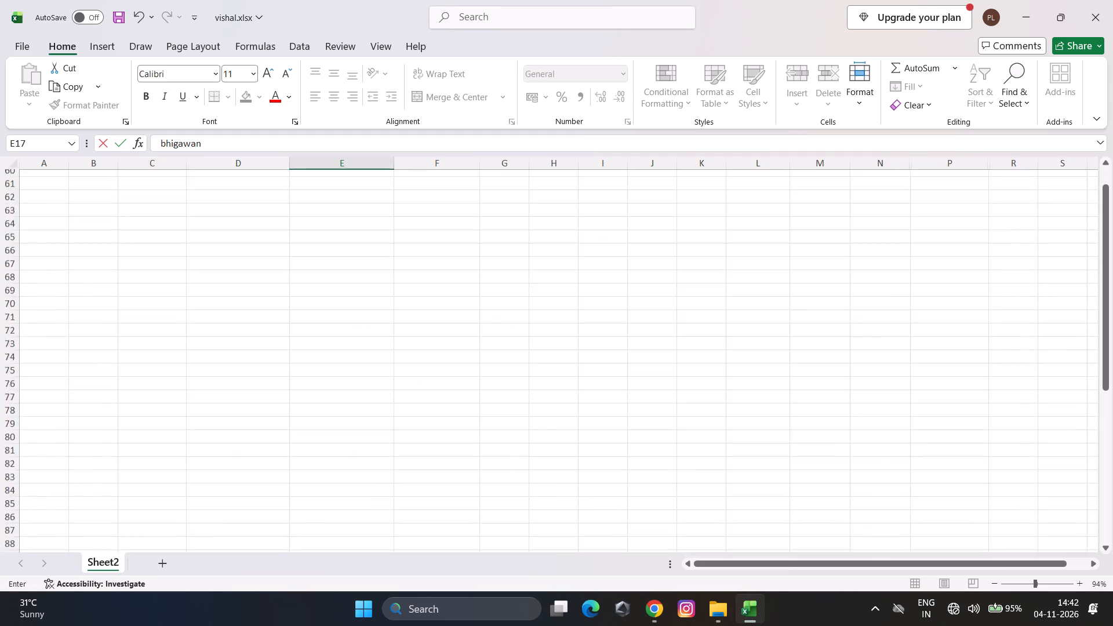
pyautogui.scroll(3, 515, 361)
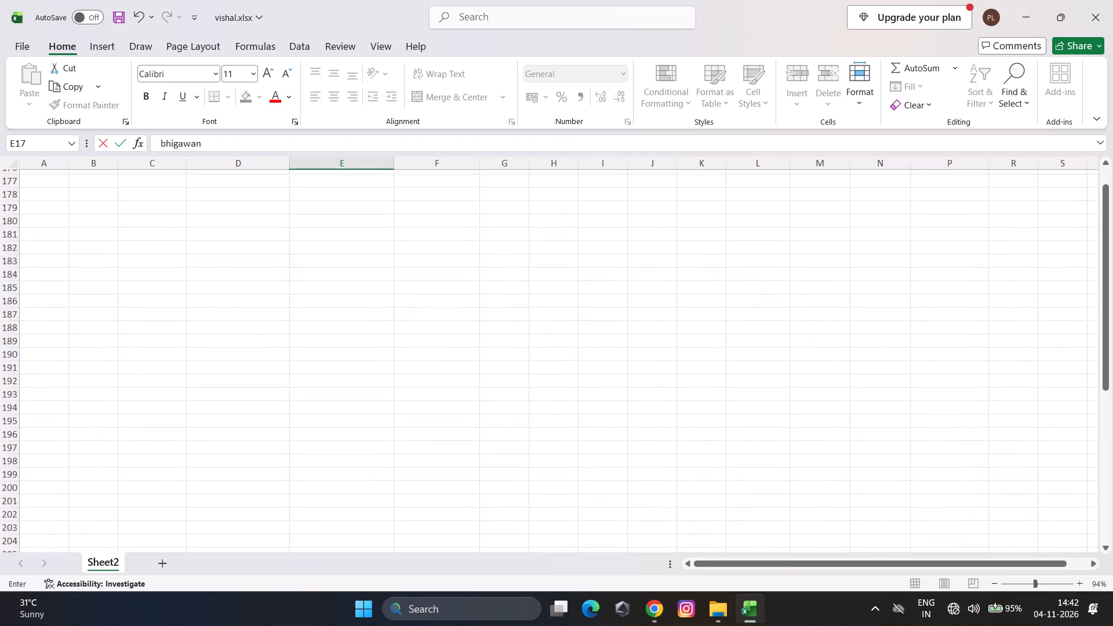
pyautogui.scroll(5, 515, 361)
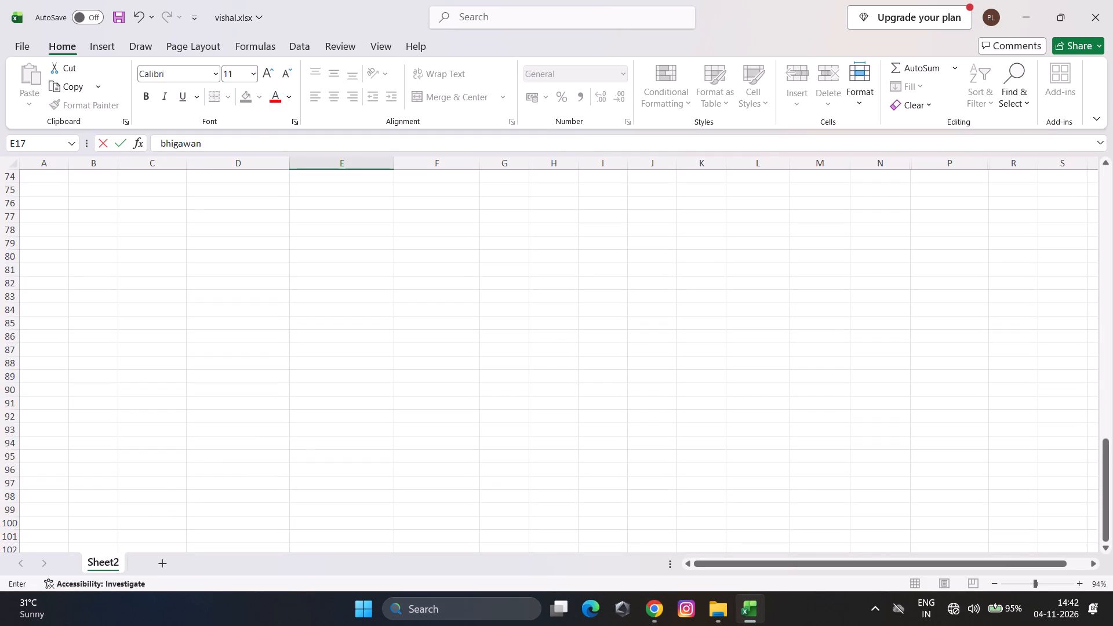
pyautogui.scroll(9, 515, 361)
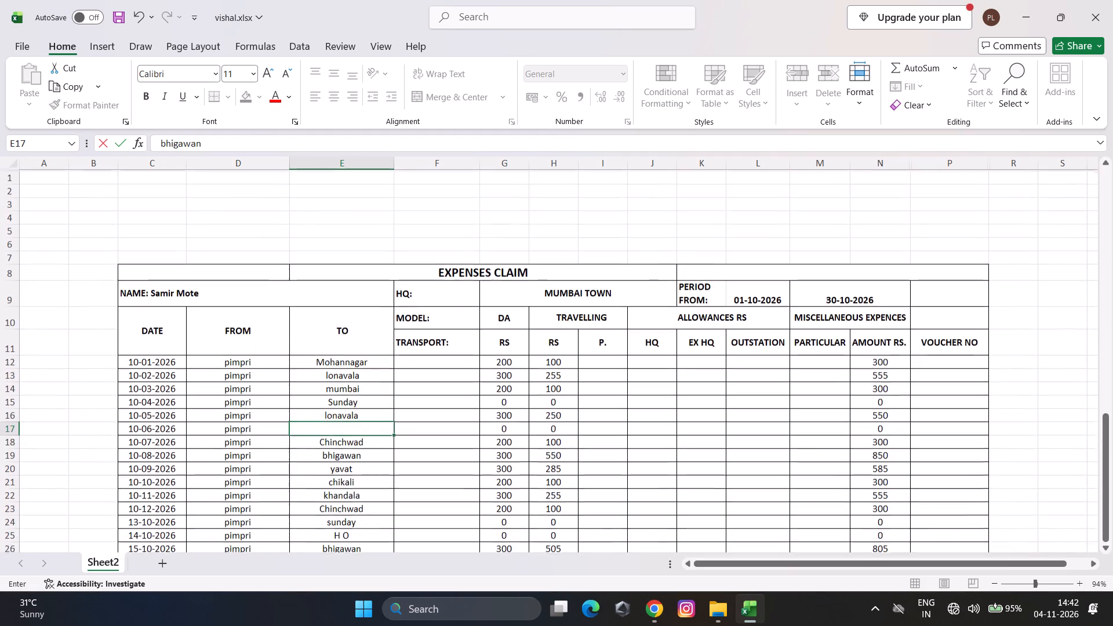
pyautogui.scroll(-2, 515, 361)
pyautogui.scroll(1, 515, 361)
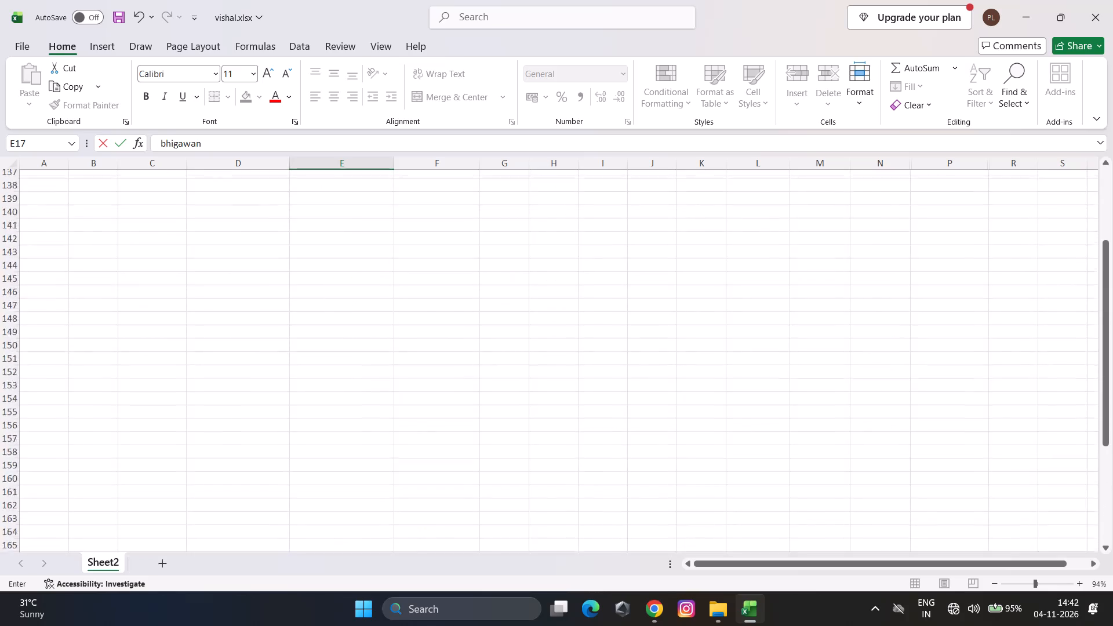
# Set the DA to 300 and the travelling RS to 550 on the 10-06-2026 row.
pyautogui.scroll(4, 515, 361)
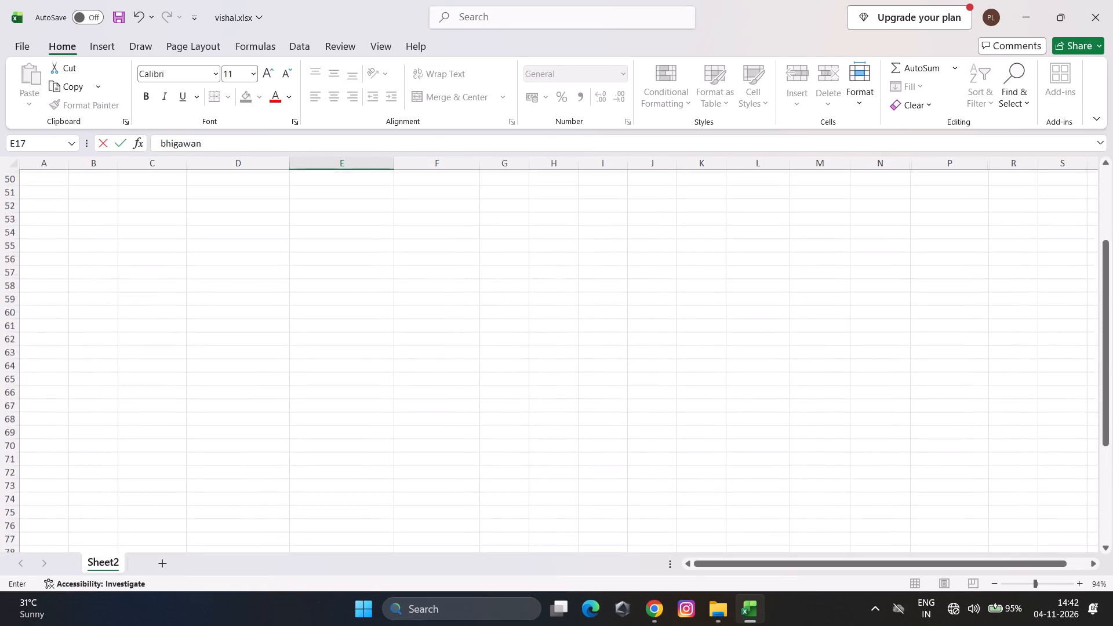
pyautogui.scroll(4, 515, 361)
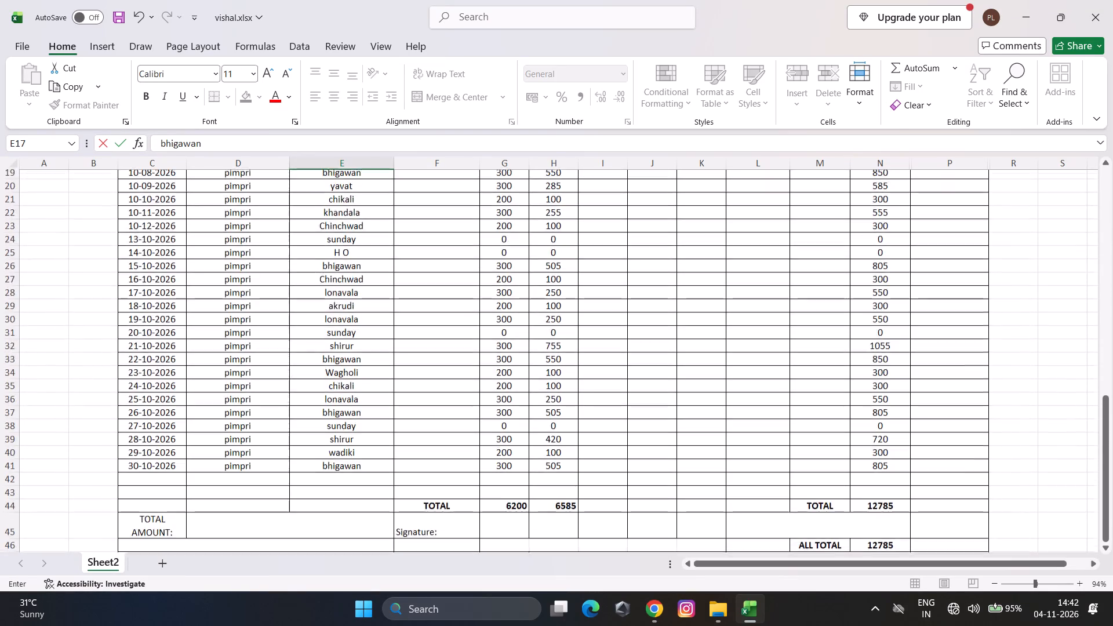
pyautogui.scroll(1, 515, 361)
pyautogui.scroll(-3, 515, 361)
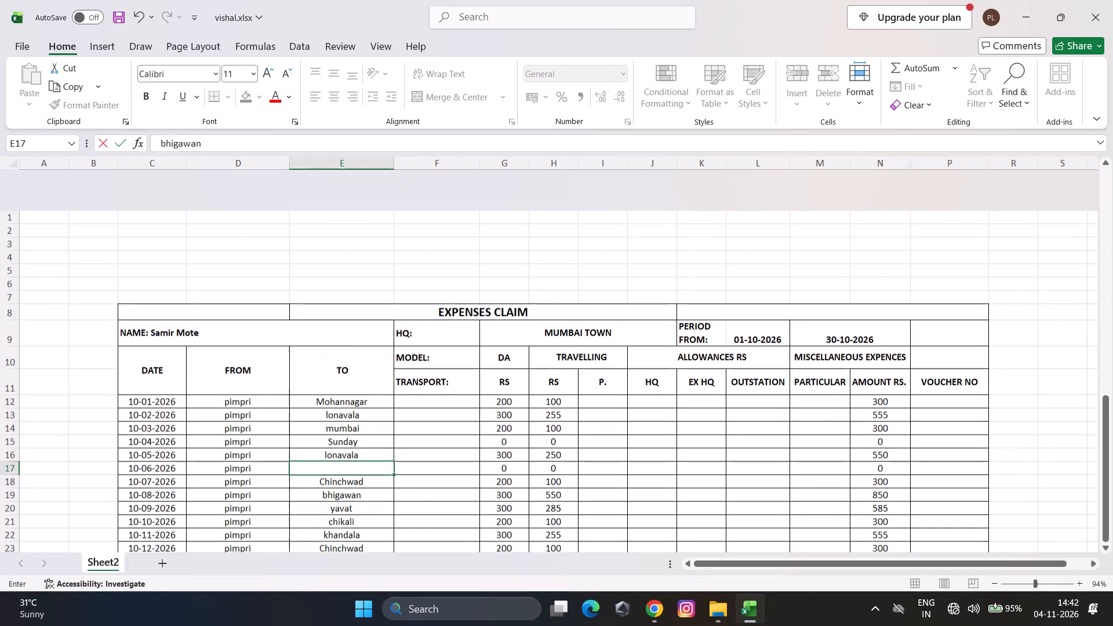
pyautogui.scroll(-2, 515, 361)
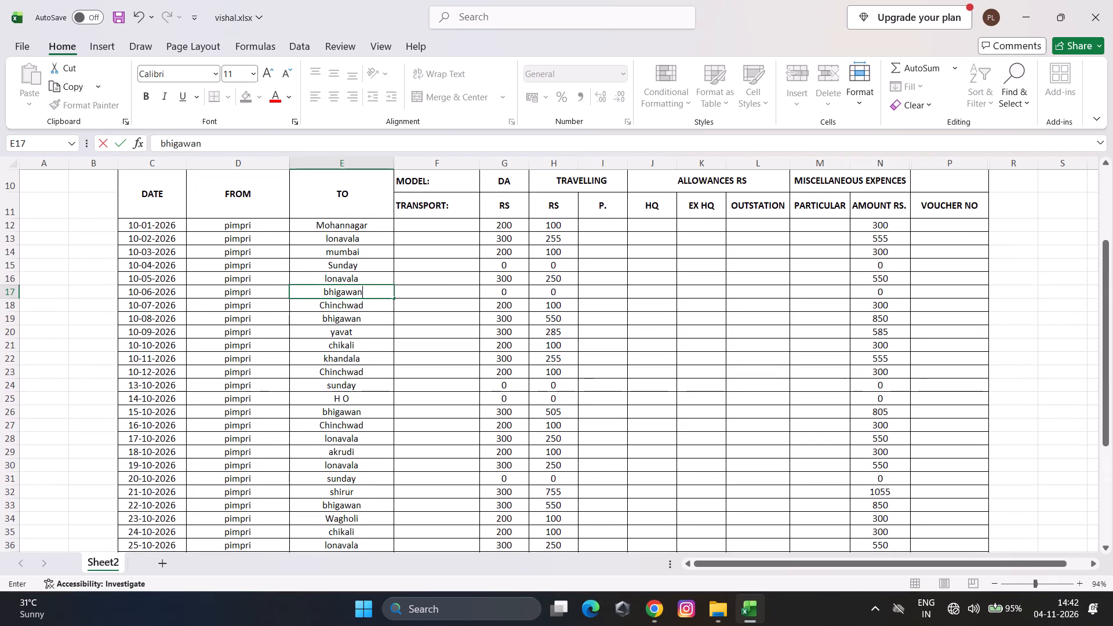
pyautogui.click(512, 292)
pyautogui.write('300')
pyautogui.press('Right')
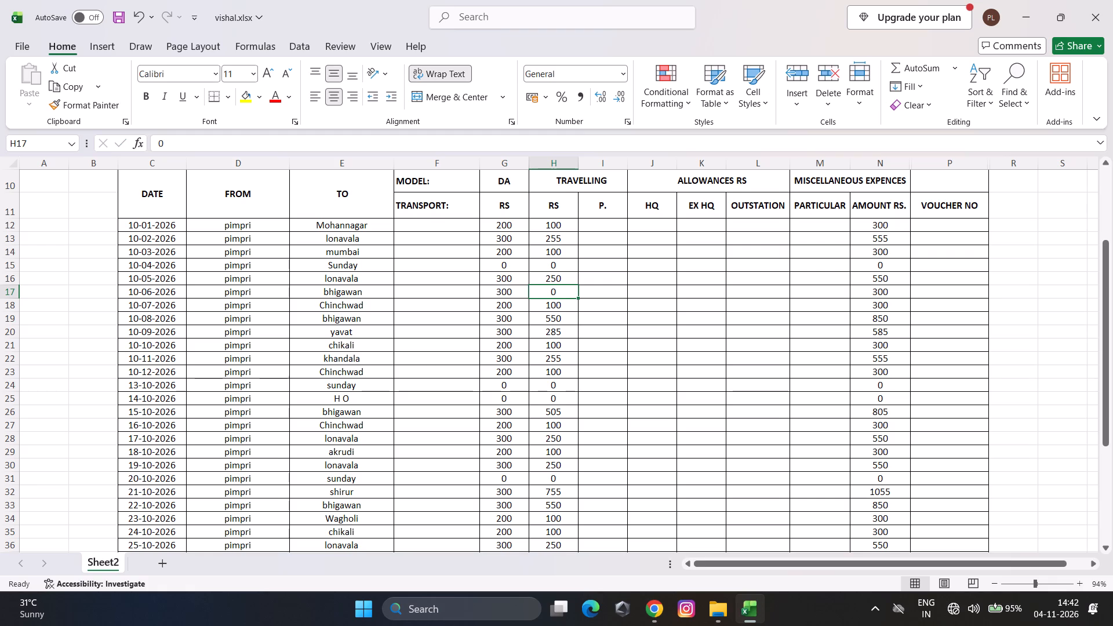
pyautogui.write('550')
pyautogui.press('Return')
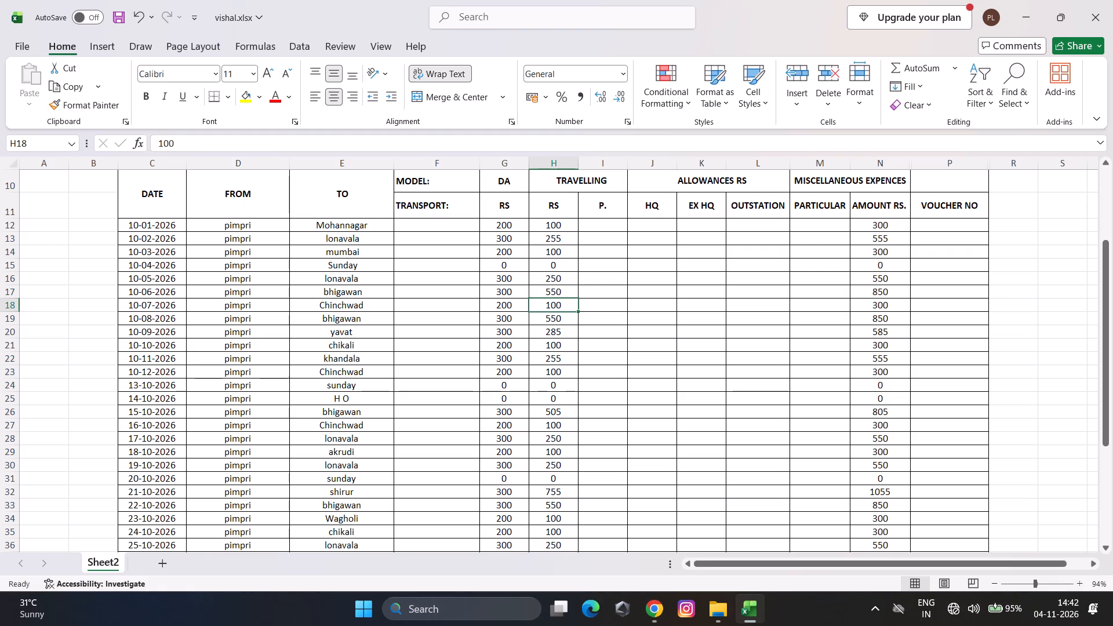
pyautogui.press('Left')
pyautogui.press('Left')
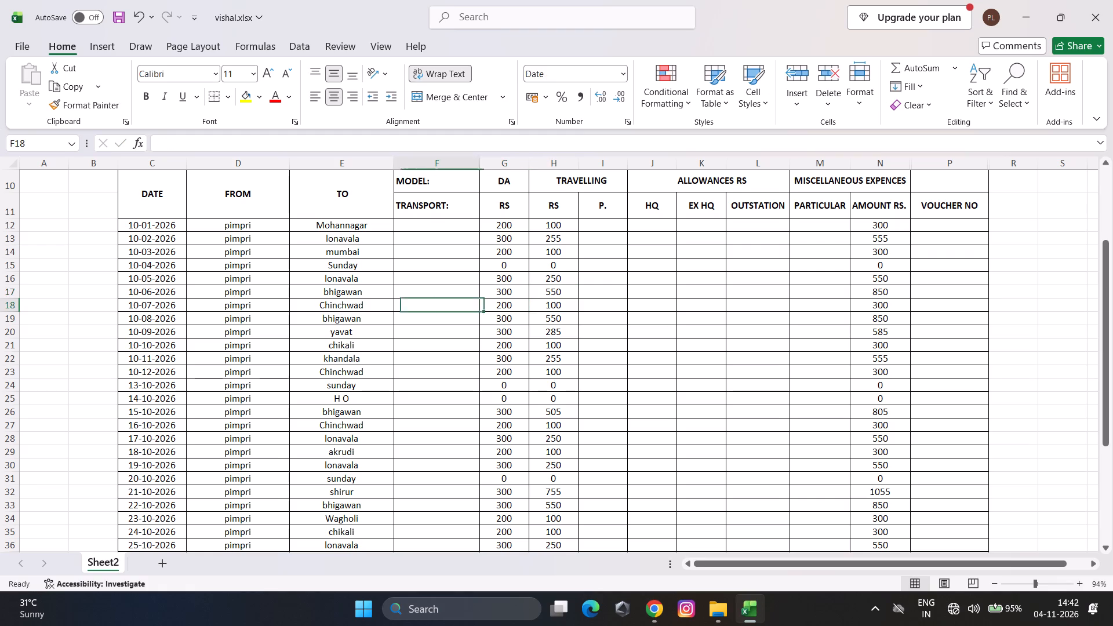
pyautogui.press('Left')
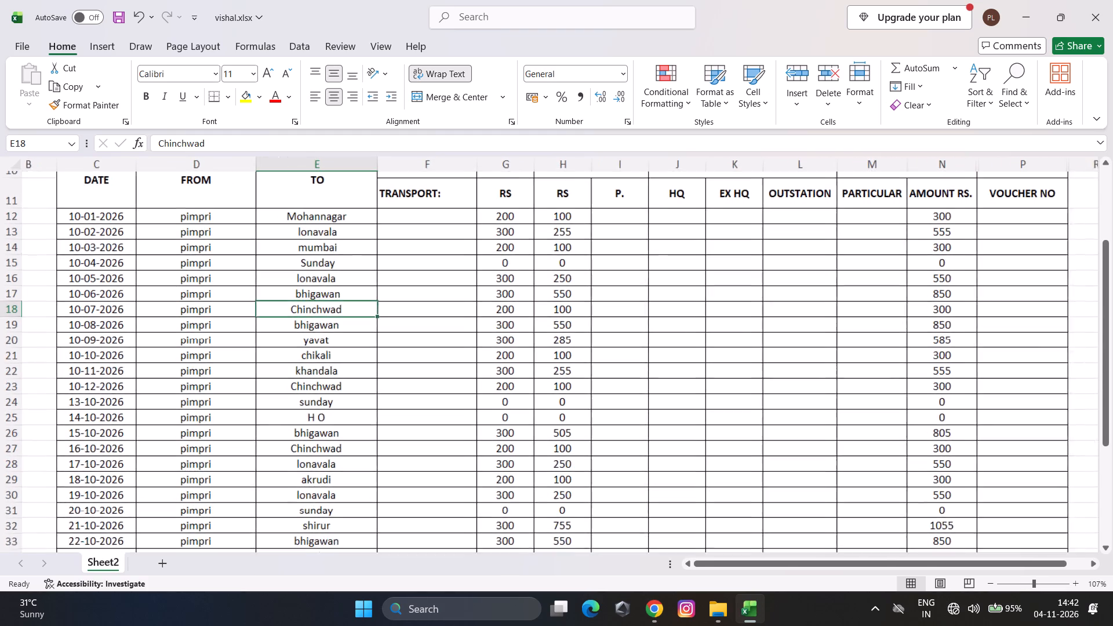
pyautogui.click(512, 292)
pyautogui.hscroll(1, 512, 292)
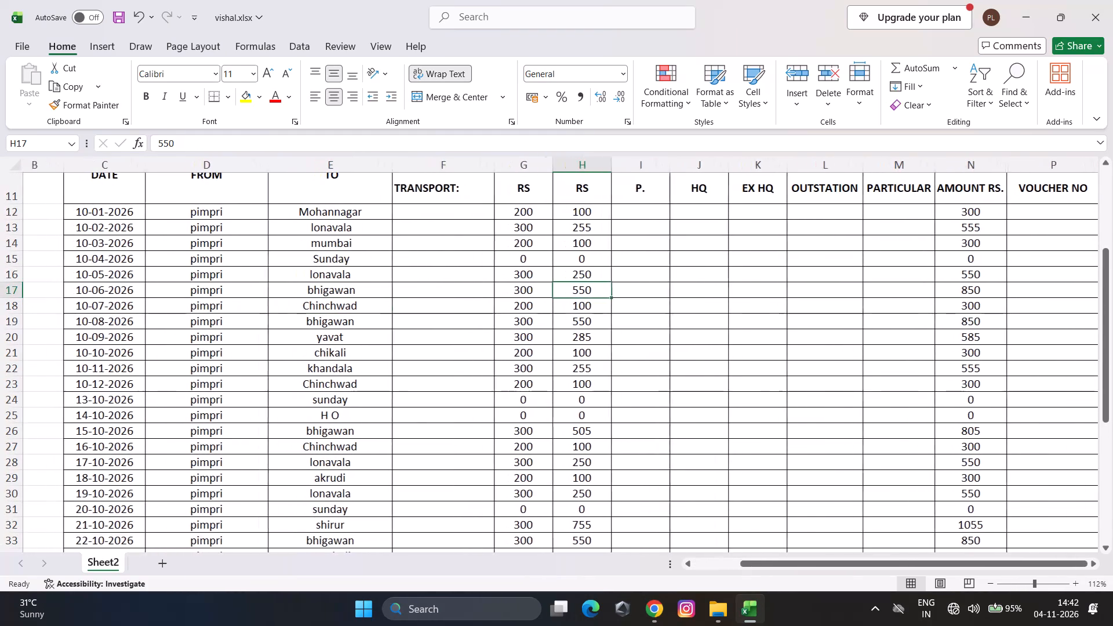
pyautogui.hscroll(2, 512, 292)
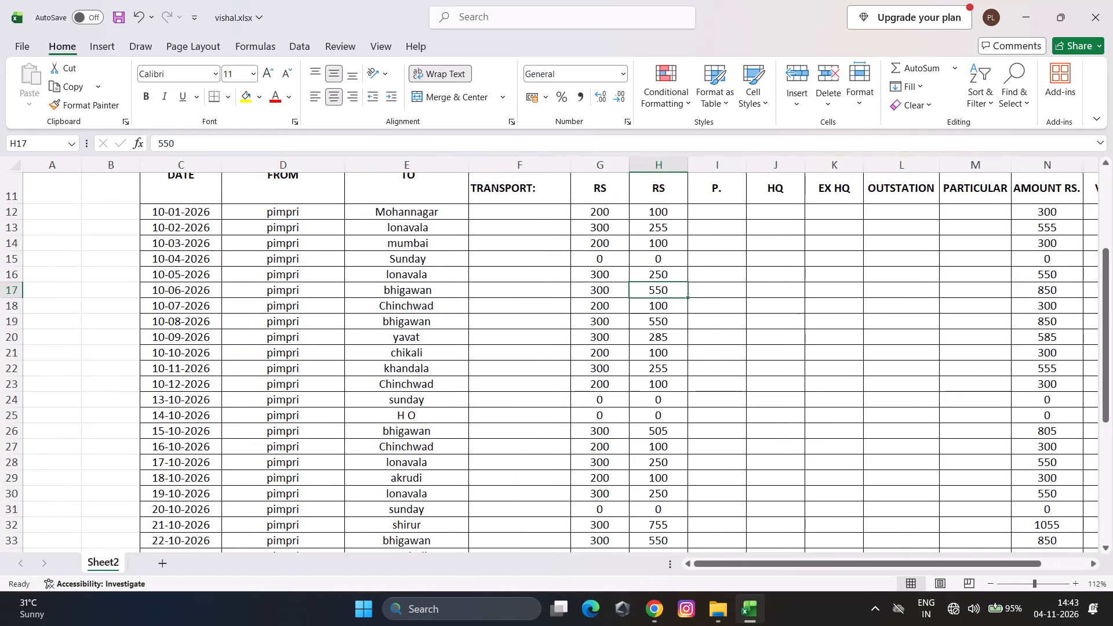
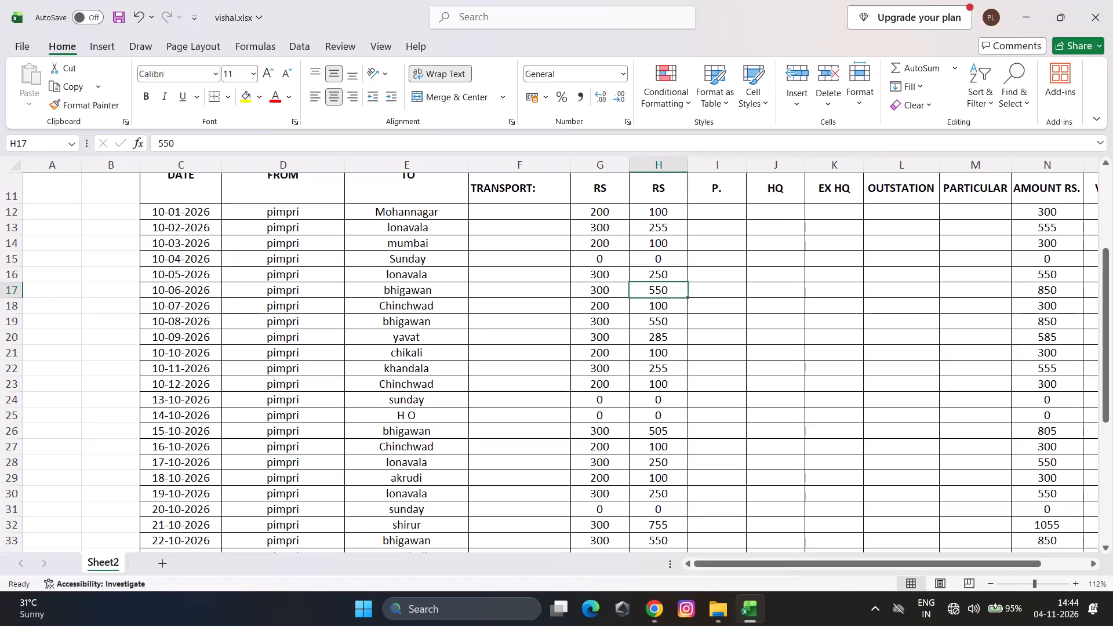
# Enter khadala as the TO destination in cell E19, on the 10-08-2026 row.
pyautogui.click(427, 303)
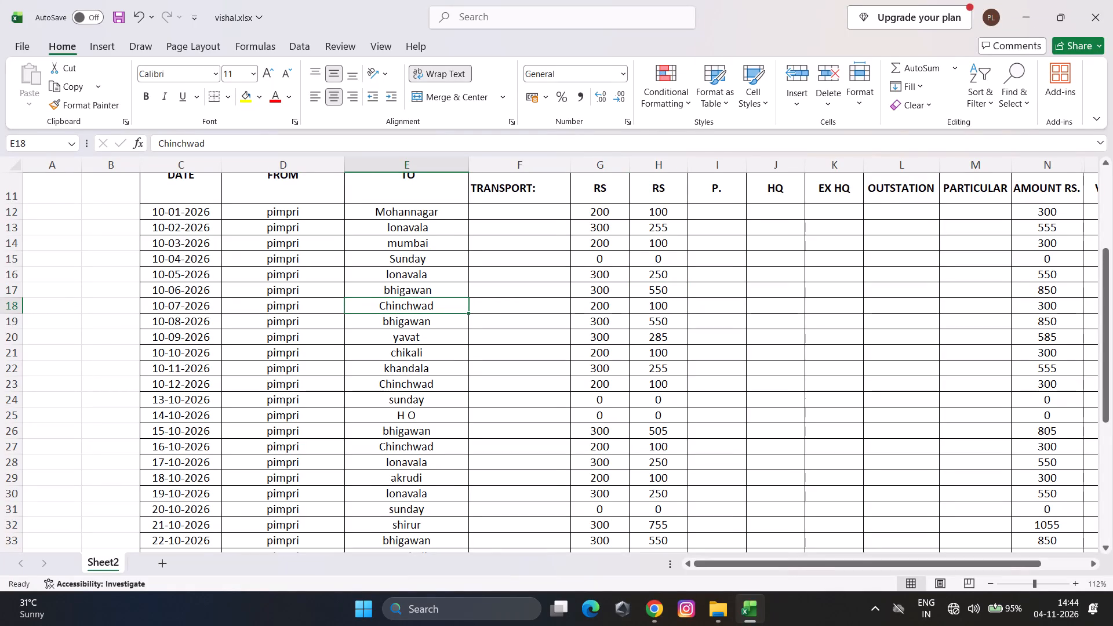
pyautogui.click(425, 329)
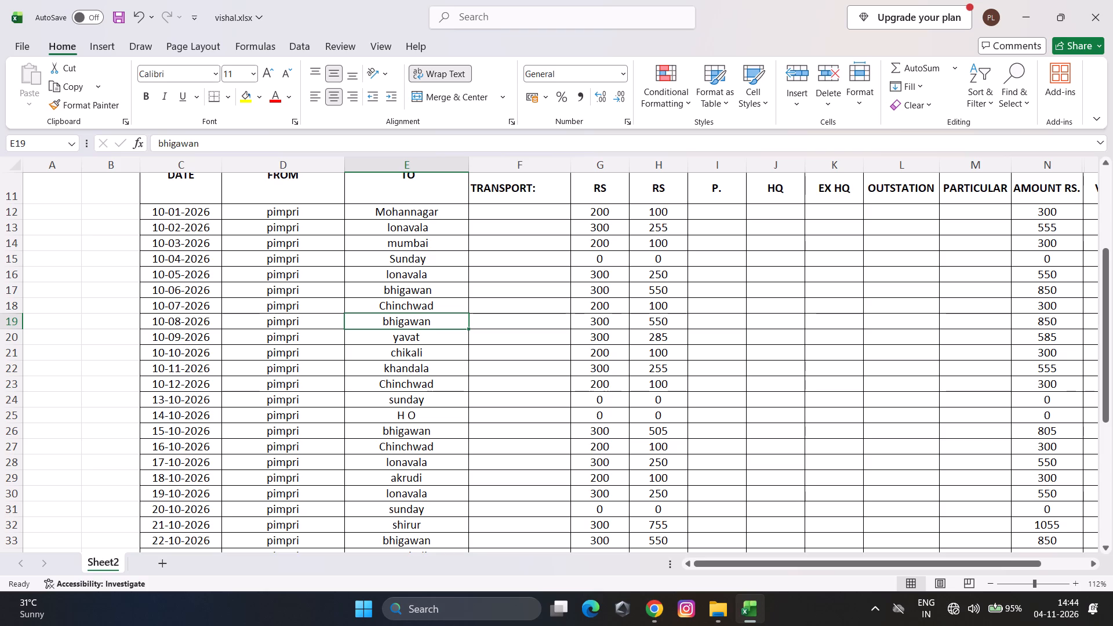
pyautogui.press('space')
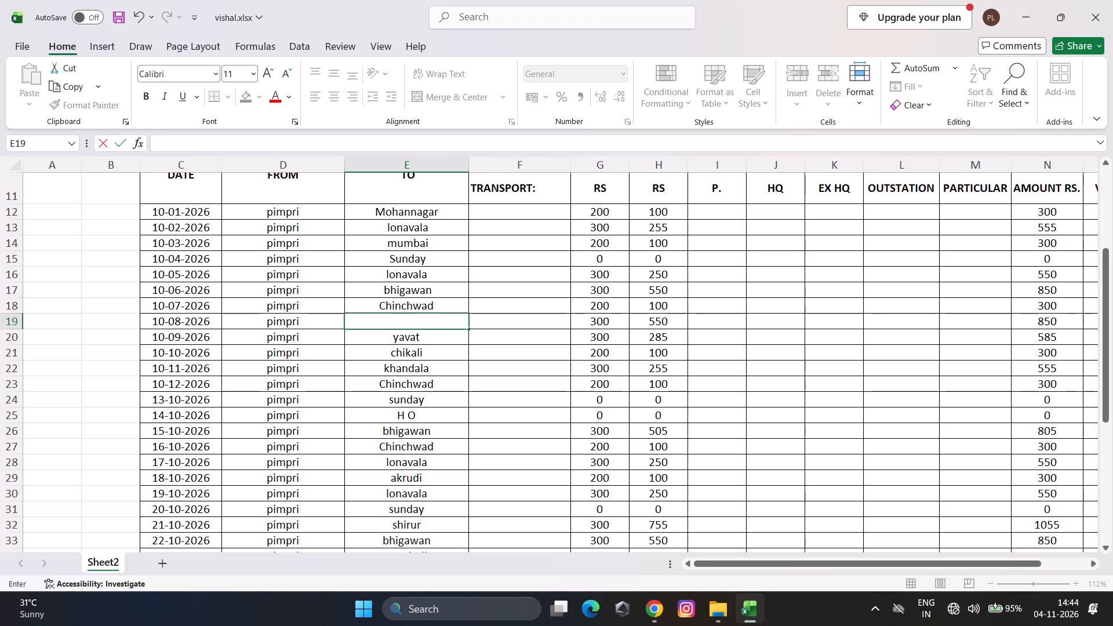
pyautogui.write('kha')
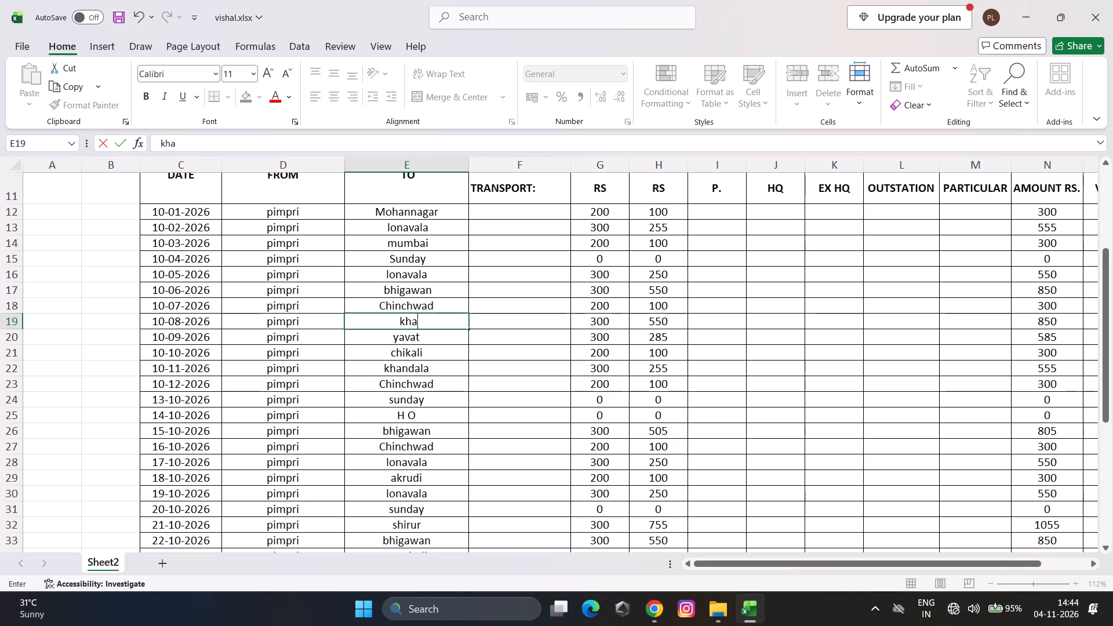
pyautogui.write('dhala')
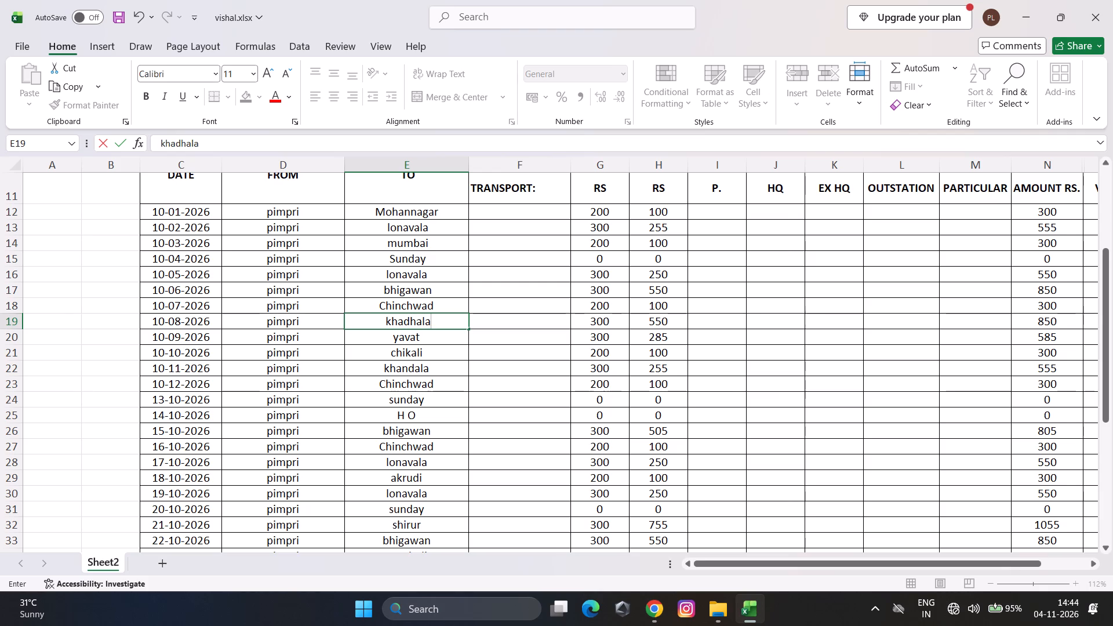
pyautogui.press('BackSpace')
pyautogui.press('BackSpace')
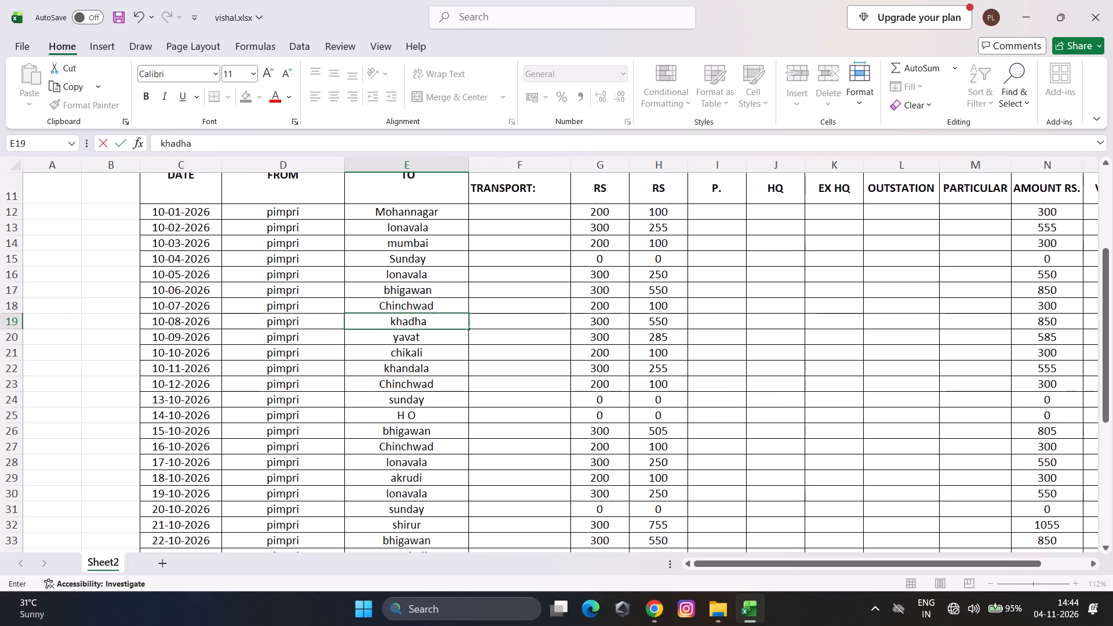
pyautogui.press('BackSpace')
pyautogui.press('BackSpace')
pyautogui.write('alaa')
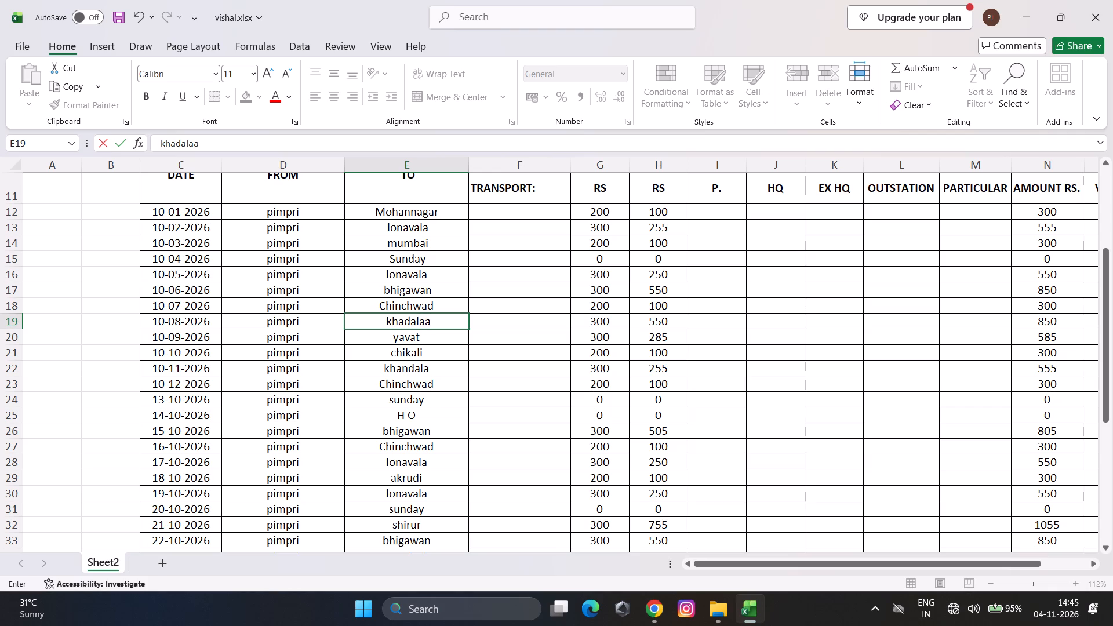
pyautogui.press('BackSpace')
# Set the travelling RS in cell H19 to 255, on the 10-08-2026 row.
pyautogui.click(656, 316)
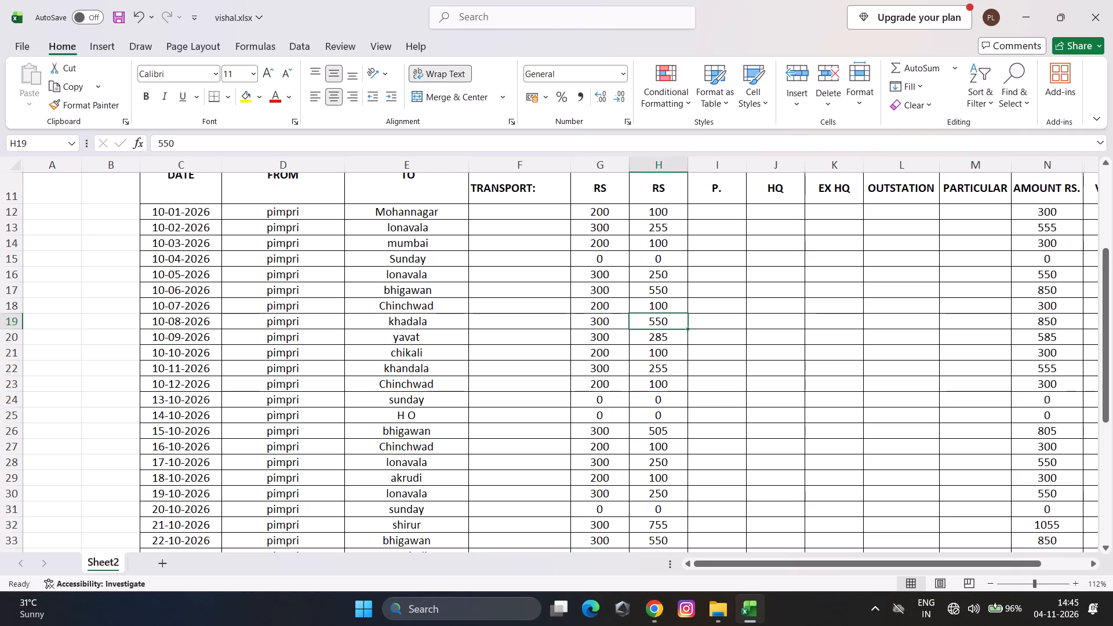
pyautogui.write('255')
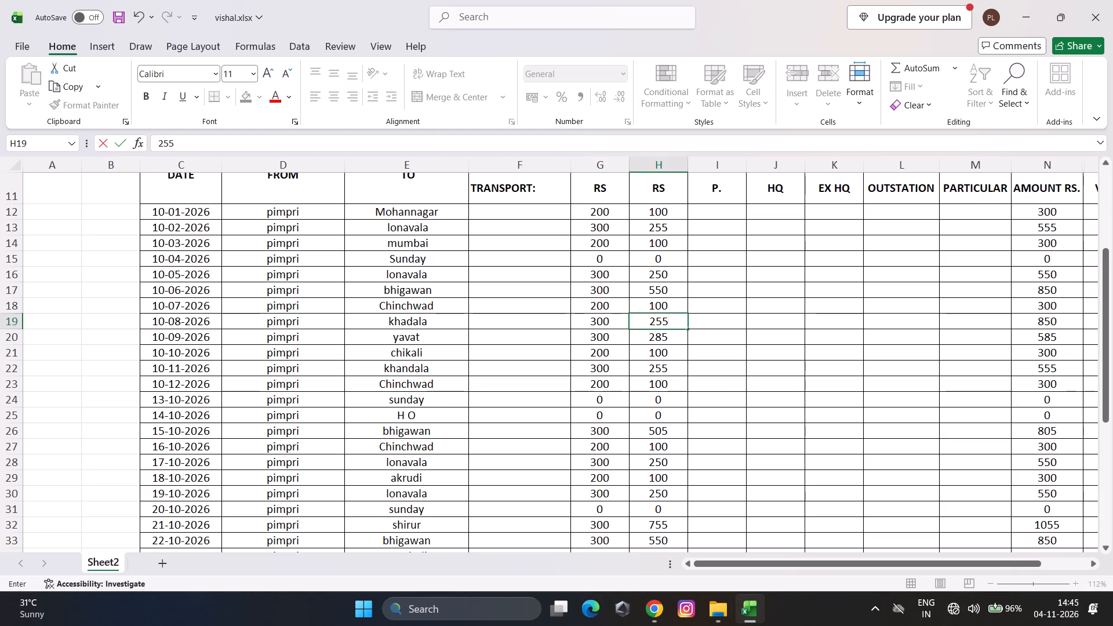
pyautogui.press('Return')
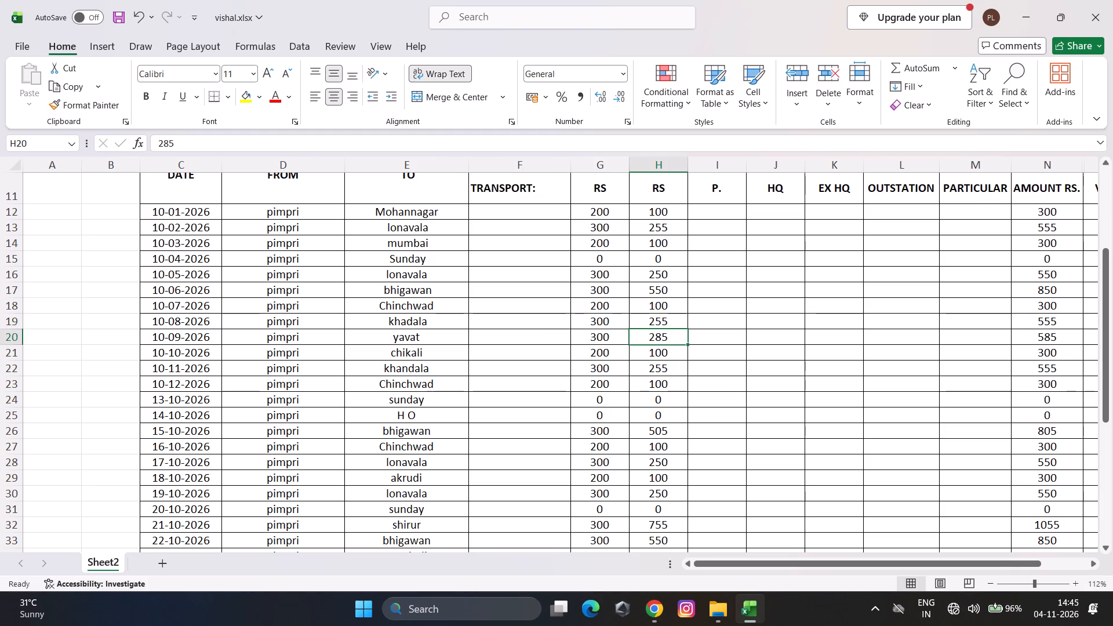
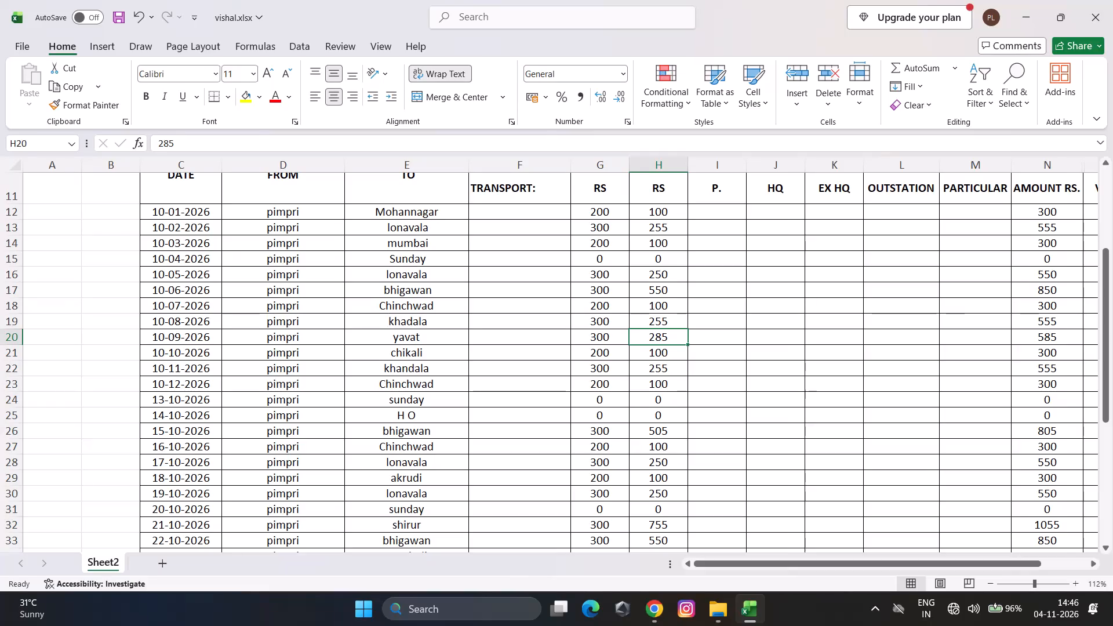
# Enter HO as the TO destination in cell E31, on the 20-10-2026 row.
pyautogui.click(373, 512)
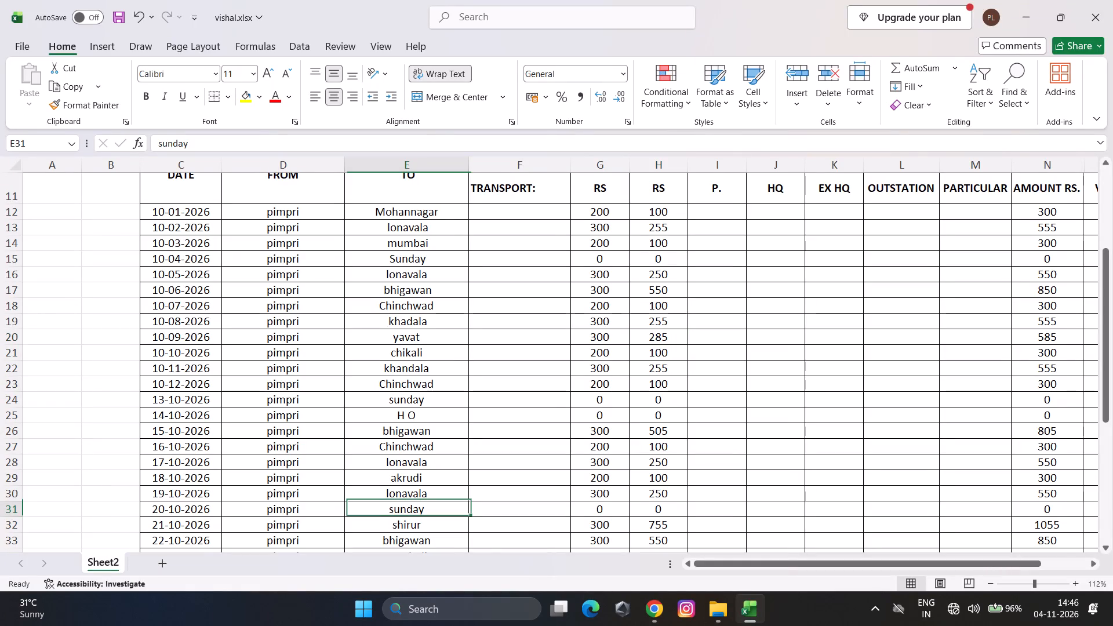
pyautogui.write('ho')
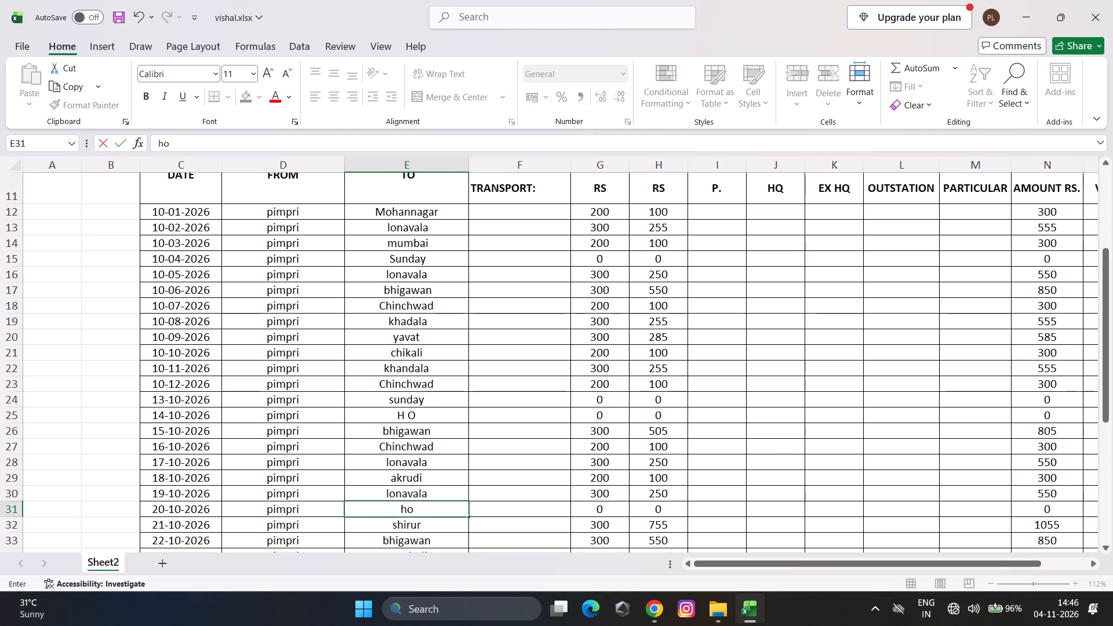
pyautogui.press('BackSpace')
pyautogui.press('BackSpace')
pyautogui.press('h')
pyautogui.press('o')
# Enter khandala as the TO destination in cell E25, on the 14-10-2026 row.
pyautogui.click(385, 413)
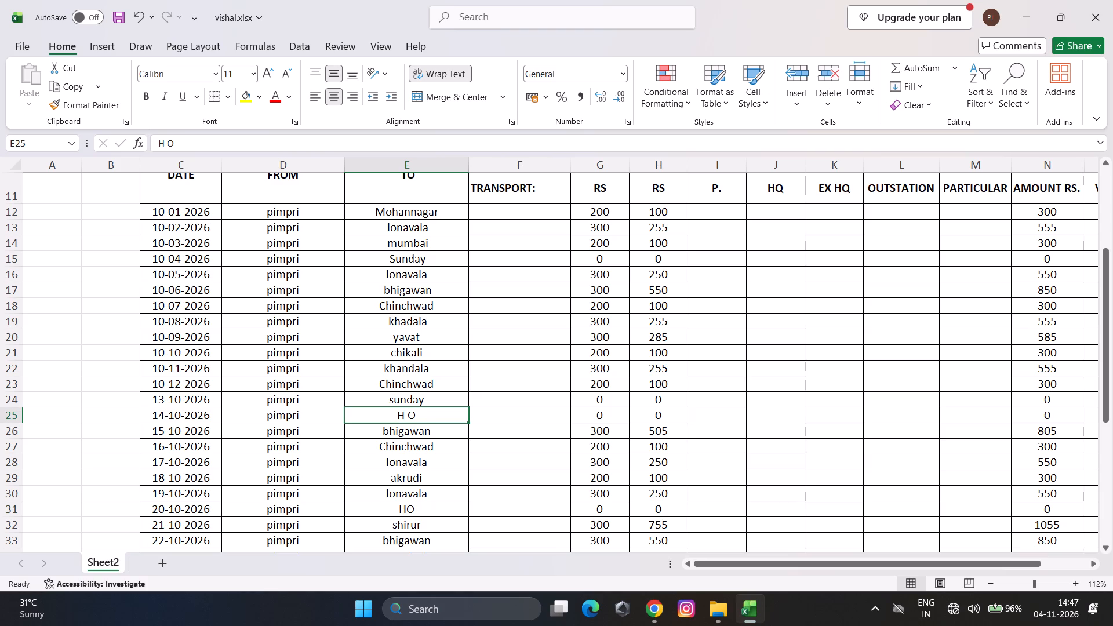
pyautogui.write('kh')
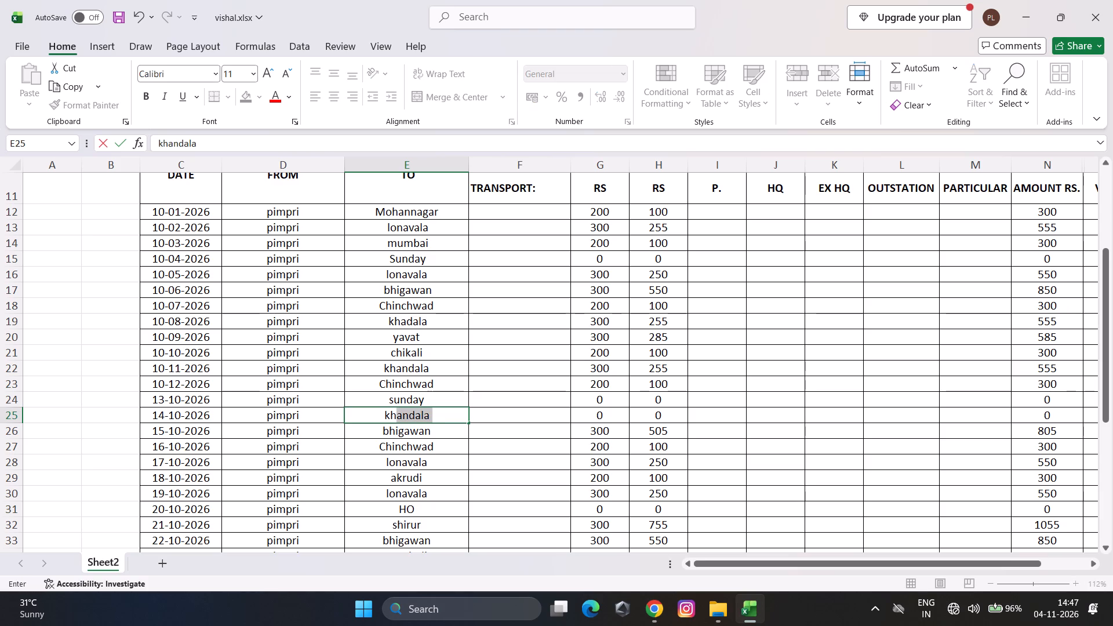
pyautogui.press('a')
pyautogui.write('nda')
pyautogui.write('la')
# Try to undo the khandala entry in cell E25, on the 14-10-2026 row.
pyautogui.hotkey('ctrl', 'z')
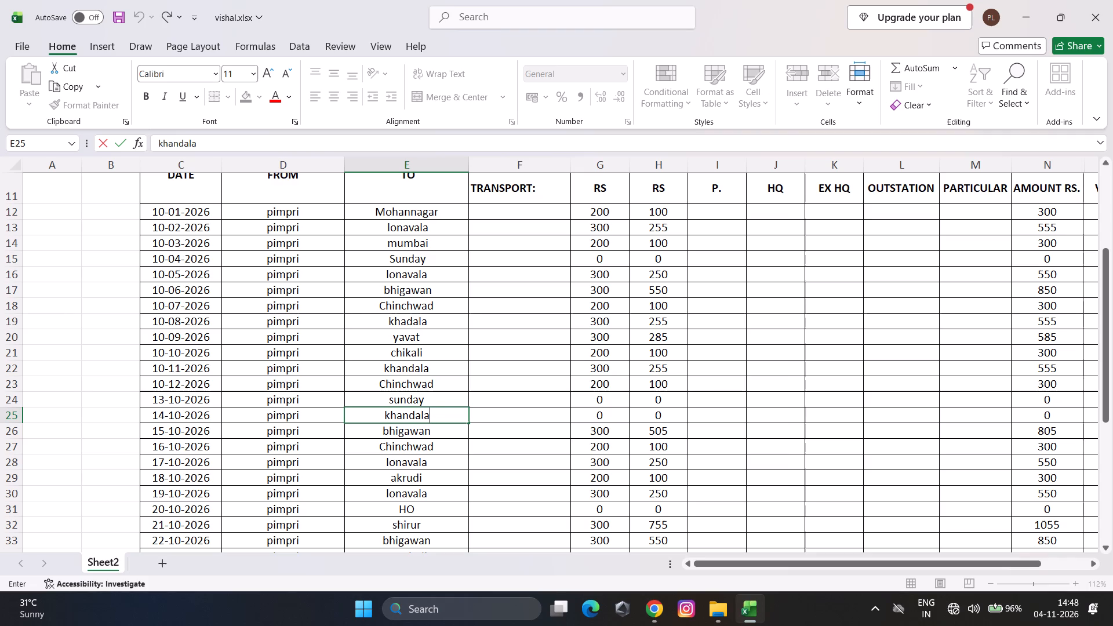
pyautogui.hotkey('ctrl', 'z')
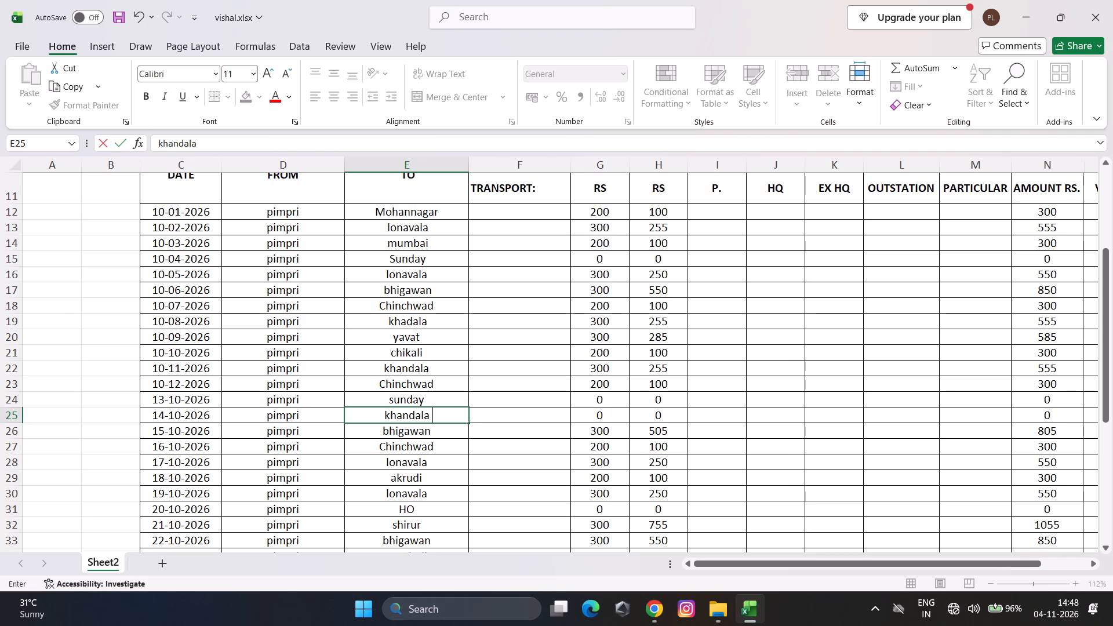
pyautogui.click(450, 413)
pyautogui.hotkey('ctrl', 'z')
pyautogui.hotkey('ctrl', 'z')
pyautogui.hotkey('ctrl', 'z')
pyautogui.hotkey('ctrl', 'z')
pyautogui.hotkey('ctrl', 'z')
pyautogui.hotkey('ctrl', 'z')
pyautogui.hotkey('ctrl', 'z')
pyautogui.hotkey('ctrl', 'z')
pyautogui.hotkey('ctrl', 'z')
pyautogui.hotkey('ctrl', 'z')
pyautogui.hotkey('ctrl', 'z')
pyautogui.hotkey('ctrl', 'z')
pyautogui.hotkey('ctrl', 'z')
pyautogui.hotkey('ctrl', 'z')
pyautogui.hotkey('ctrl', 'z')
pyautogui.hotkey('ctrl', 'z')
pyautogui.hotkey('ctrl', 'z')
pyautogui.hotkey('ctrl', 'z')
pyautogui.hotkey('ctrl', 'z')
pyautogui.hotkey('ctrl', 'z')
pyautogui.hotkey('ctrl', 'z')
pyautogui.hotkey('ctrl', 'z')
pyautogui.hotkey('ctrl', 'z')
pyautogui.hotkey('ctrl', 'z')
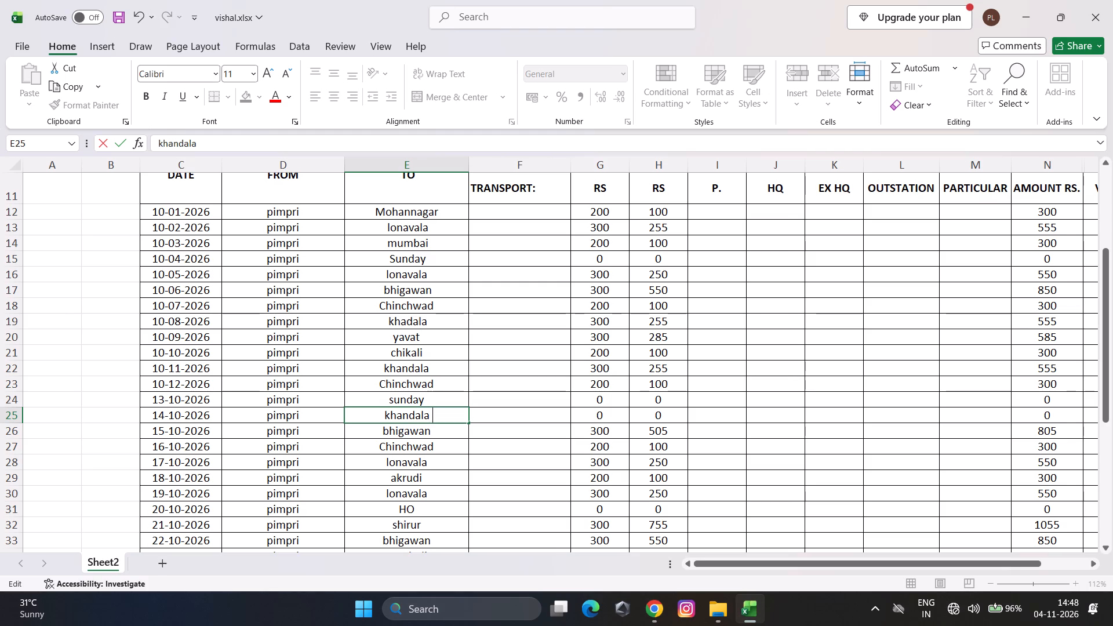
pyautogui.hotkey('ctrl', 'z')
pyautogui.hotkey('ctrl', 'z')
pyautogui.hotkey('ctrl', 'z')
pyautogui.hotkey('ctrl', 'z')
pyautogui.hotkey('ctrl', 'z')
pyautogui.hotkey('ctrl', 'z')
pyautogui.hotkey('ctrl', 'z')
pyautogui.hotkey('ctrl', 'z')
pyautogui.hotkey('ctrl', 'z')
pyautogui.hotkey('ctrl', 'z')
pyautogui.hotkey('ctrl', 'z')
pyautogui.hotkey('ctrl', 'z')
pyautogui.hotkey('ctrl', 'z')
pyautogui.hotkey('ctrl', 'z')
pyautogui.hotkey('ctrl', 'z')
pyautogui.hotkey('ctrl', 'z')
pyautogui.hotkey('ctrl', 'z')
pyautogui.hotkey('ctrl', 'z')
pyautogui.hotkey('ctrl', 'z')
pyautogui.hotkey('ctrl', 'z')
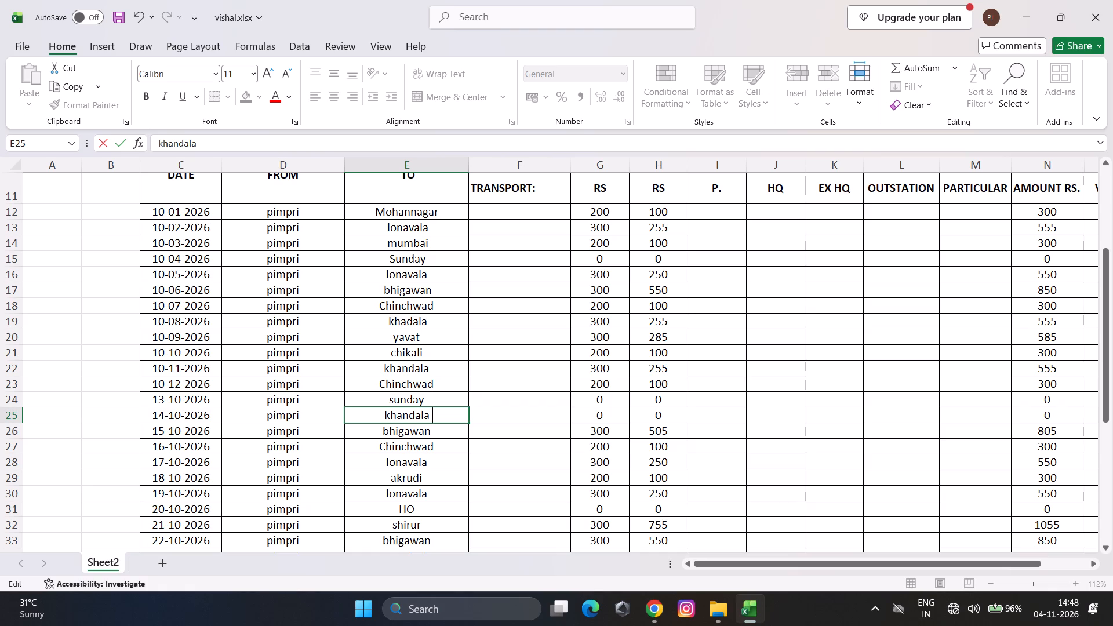
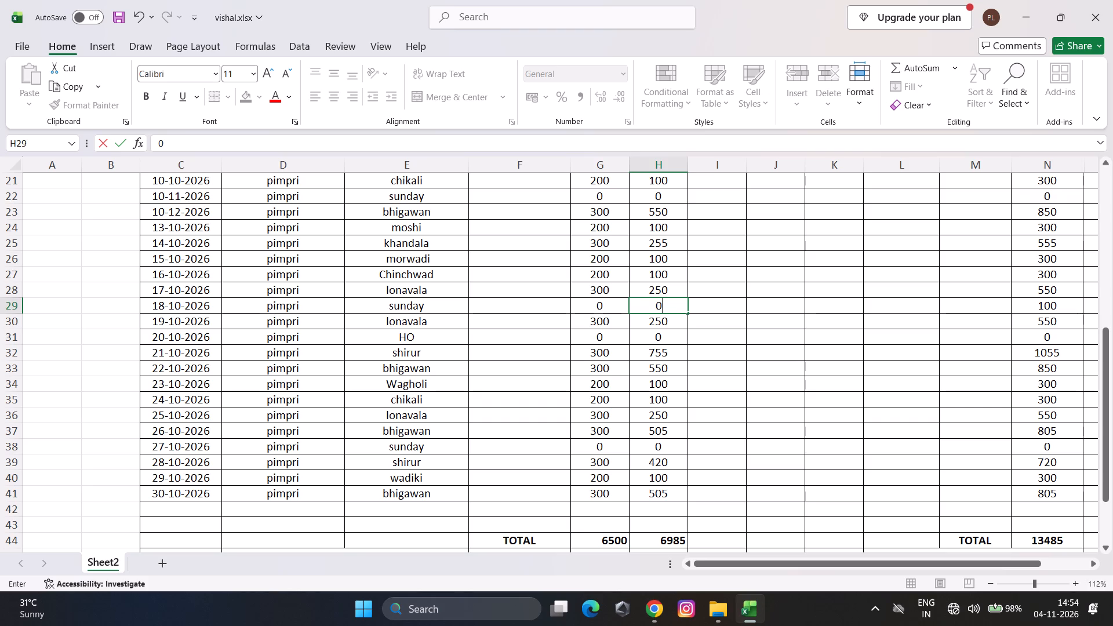
# Complete the entry of 0 as the travelling amount in cell H29, on the 18-10-2026 row.
pyautogui.click(436, 382)
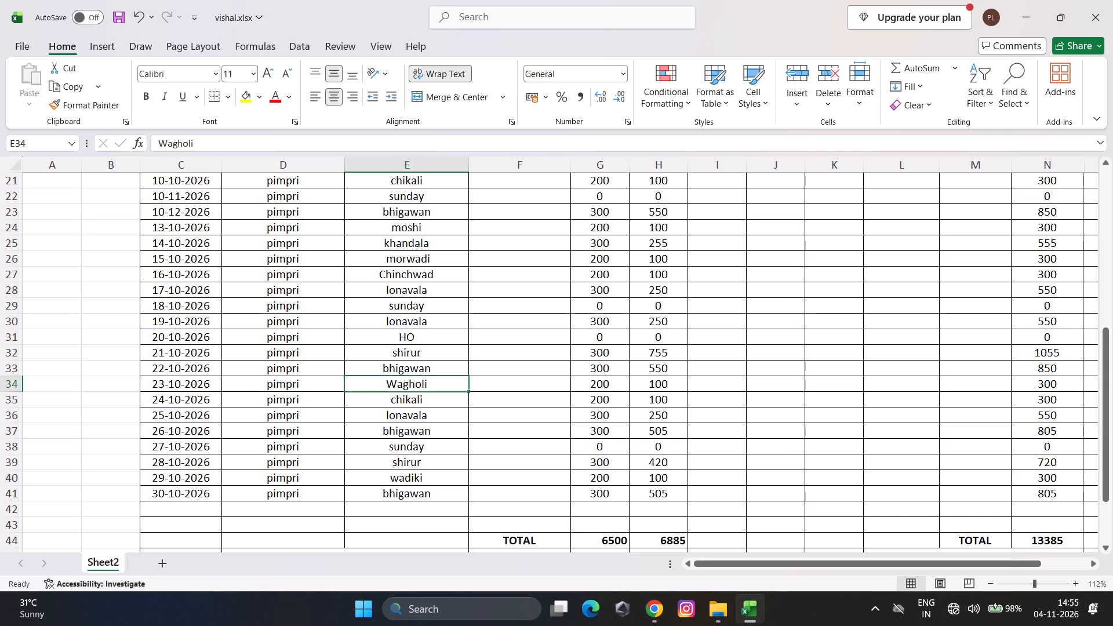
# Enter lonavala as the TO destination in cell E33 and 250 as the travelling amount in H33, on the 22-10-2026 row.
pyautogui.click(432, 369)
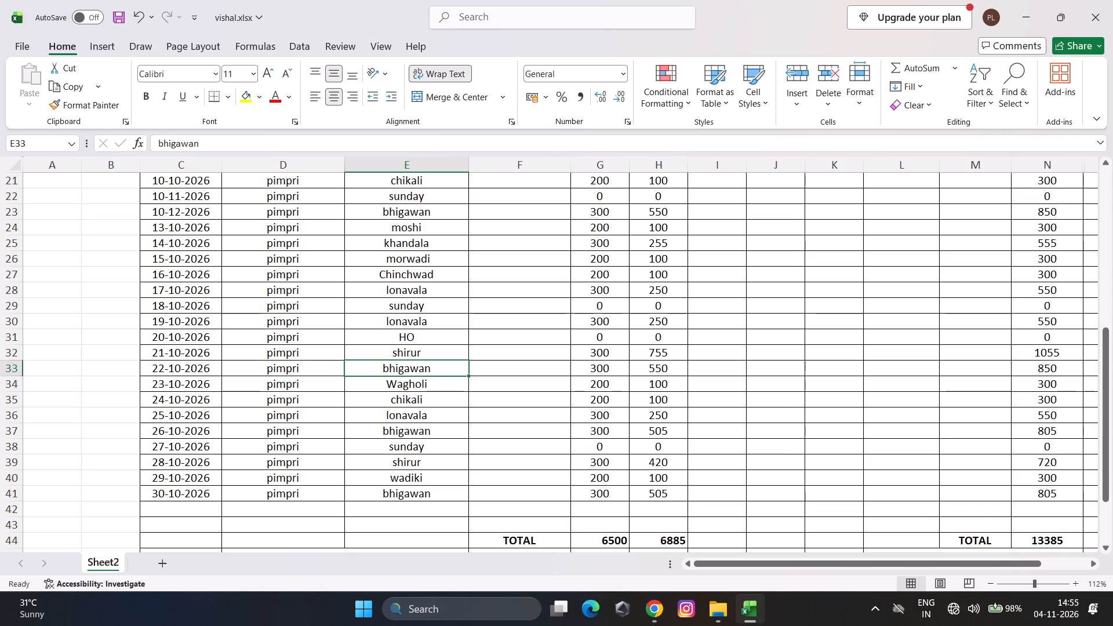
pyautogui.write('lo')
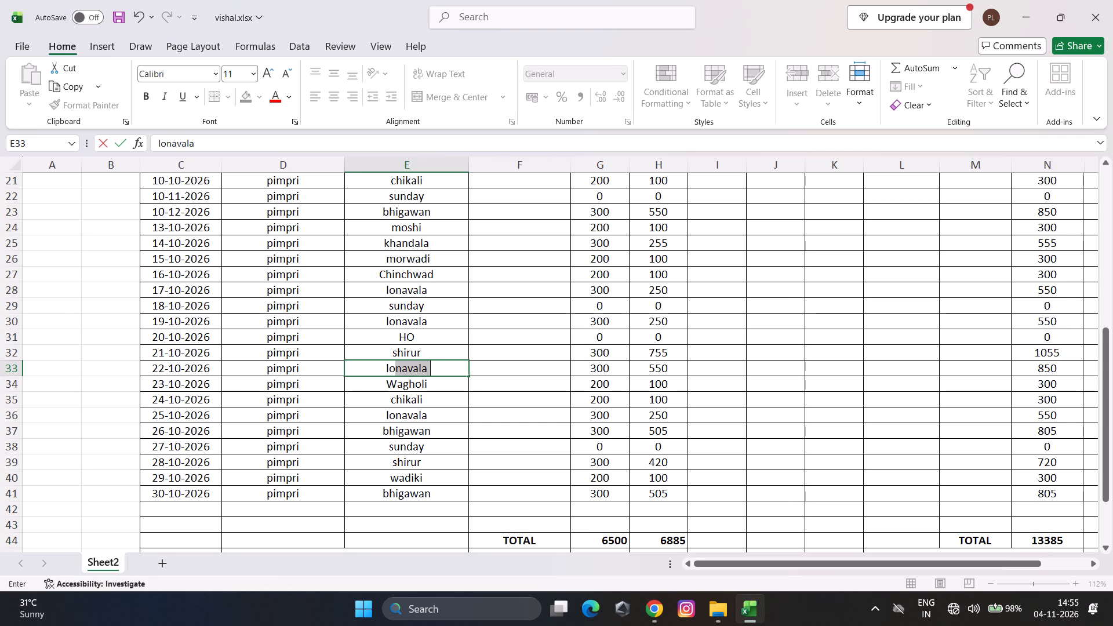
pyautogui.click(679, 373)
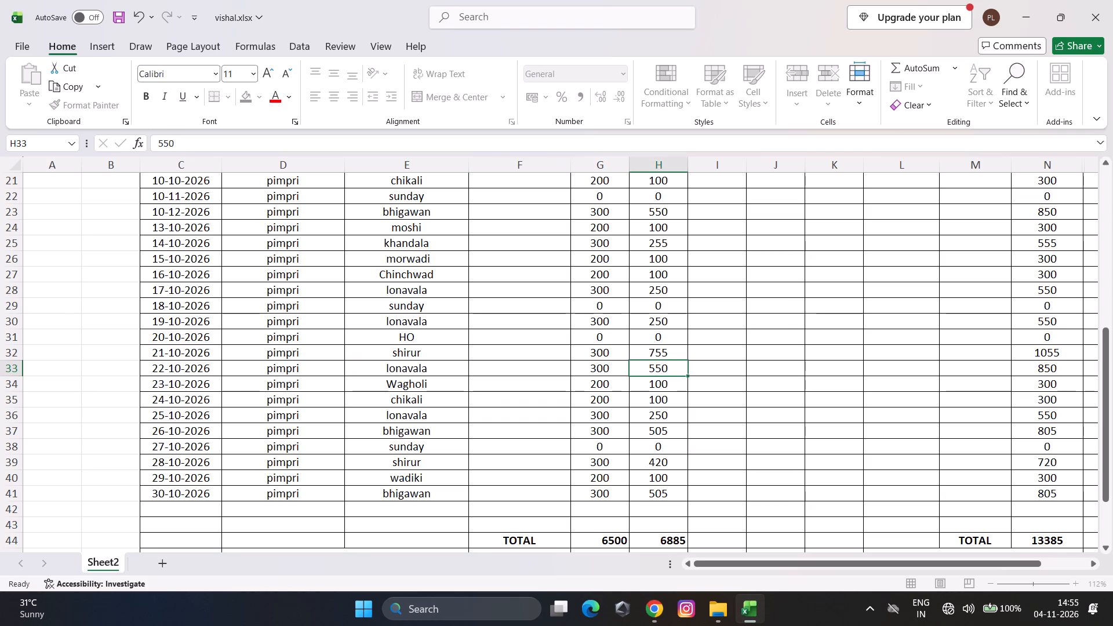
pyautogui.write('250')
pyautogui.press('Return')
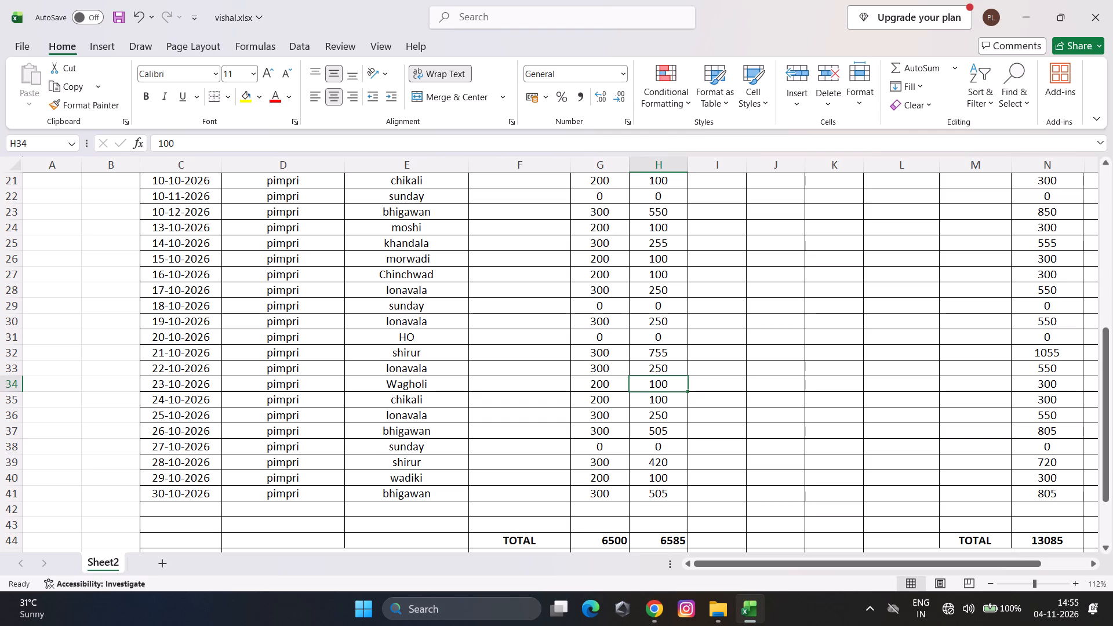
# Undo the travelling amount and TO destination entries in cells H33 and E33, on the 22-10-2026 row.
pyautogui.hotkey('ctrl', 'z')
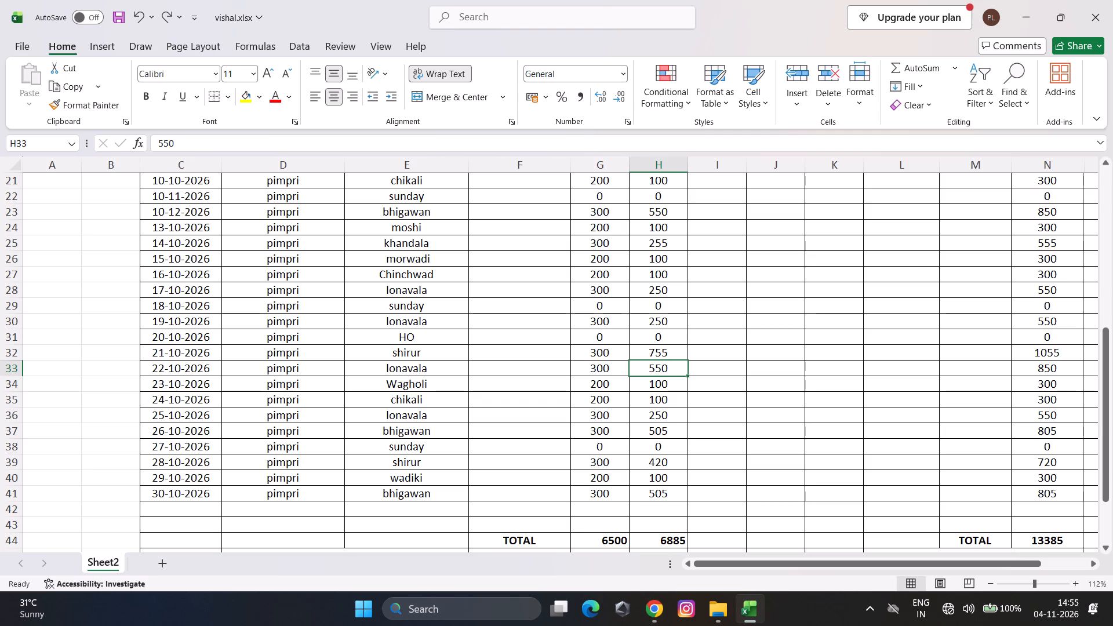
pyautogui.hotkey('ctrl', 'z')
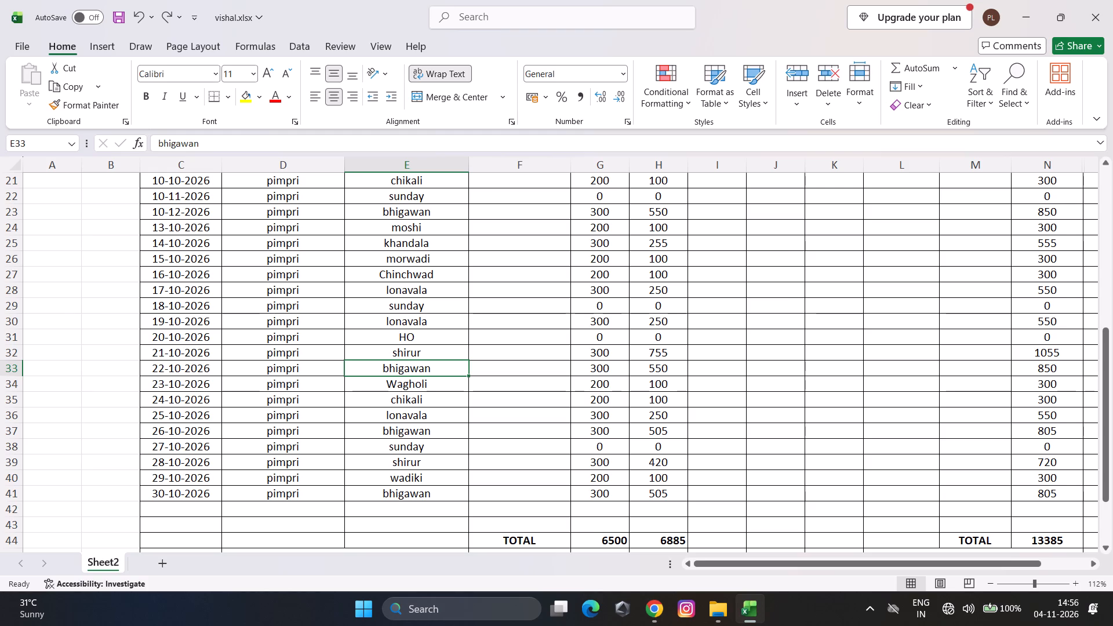
# Enter sunday as the TO destination on the 25-10-2026 row, with DA and travelling amount both 0.
pyautogui.click(373, 414)
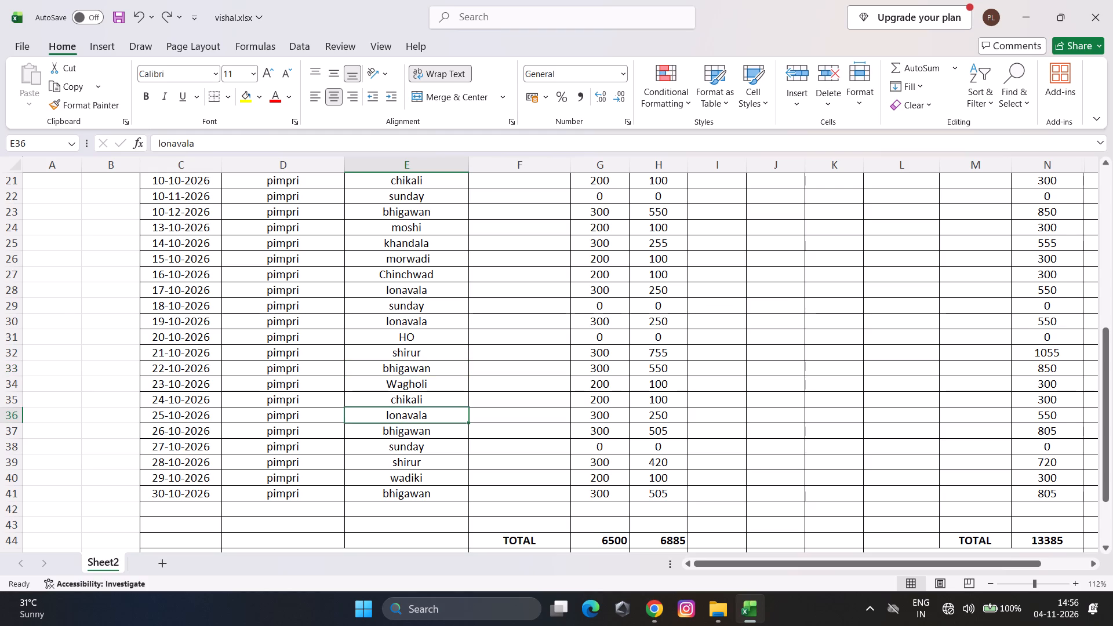
pyautogui.write('su')
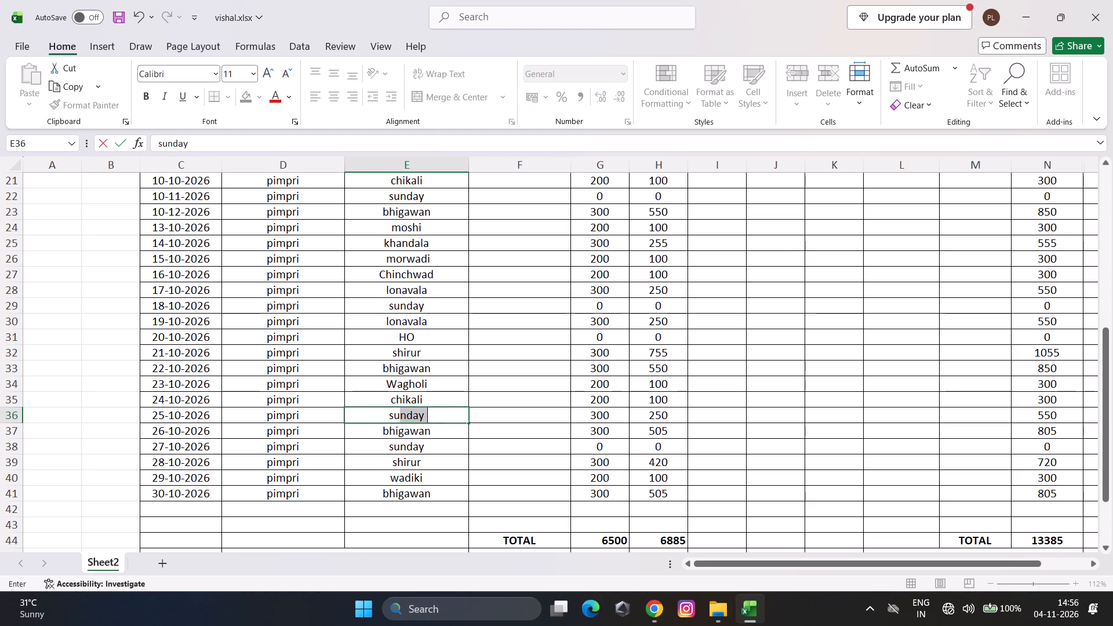
pyautogui.click(628, 417)
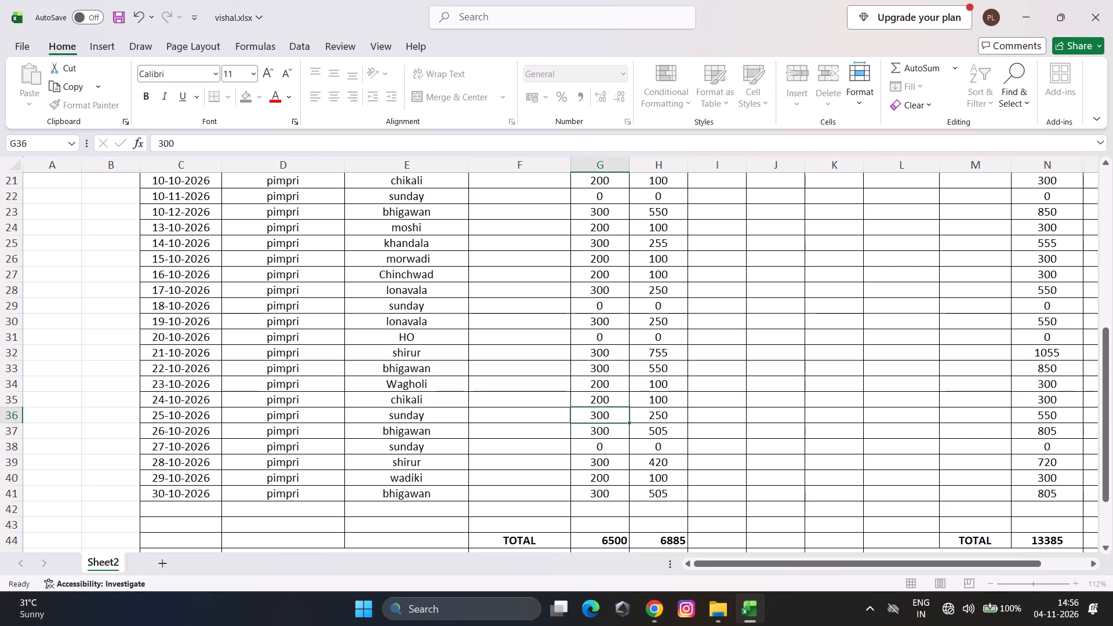
pyautogui.press('0')
pyautogui.press('Right')
pyautogui.press('0')
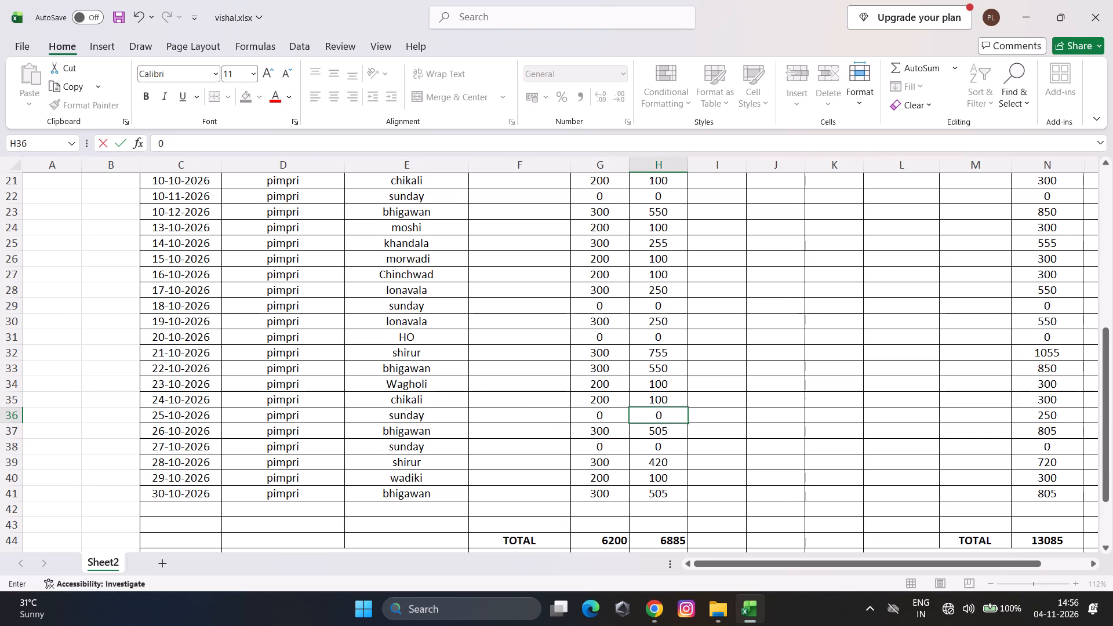
# Enter wadiki as the TO destination on the 27-10-2026 row, with DA 200 and travelling amount 100.
pyautogui.click(388, 449)
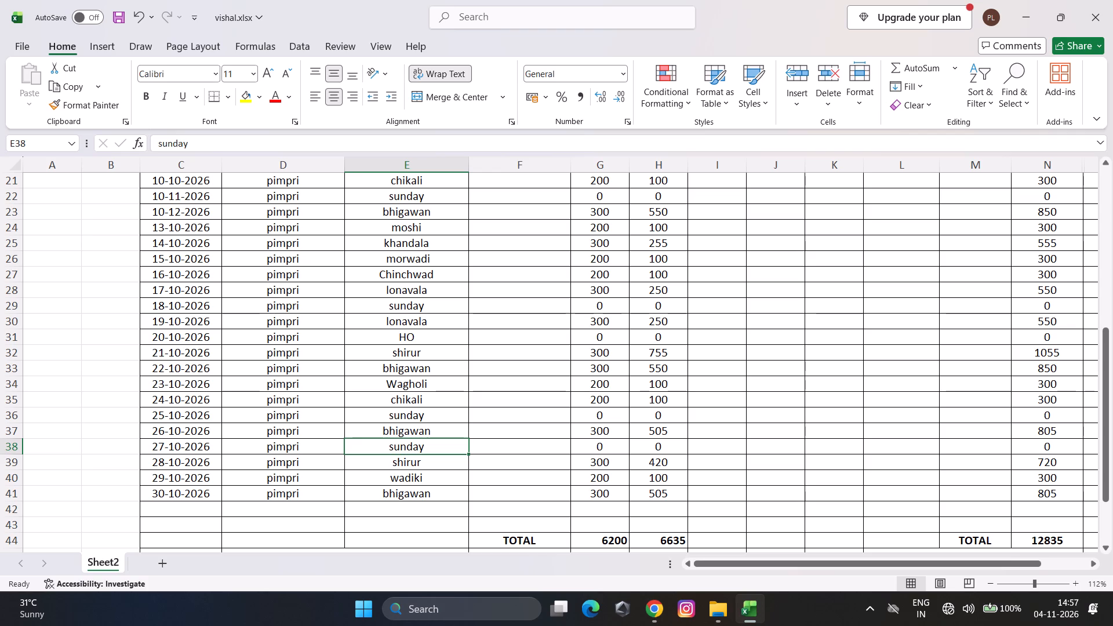
pyautogui.write('wad')
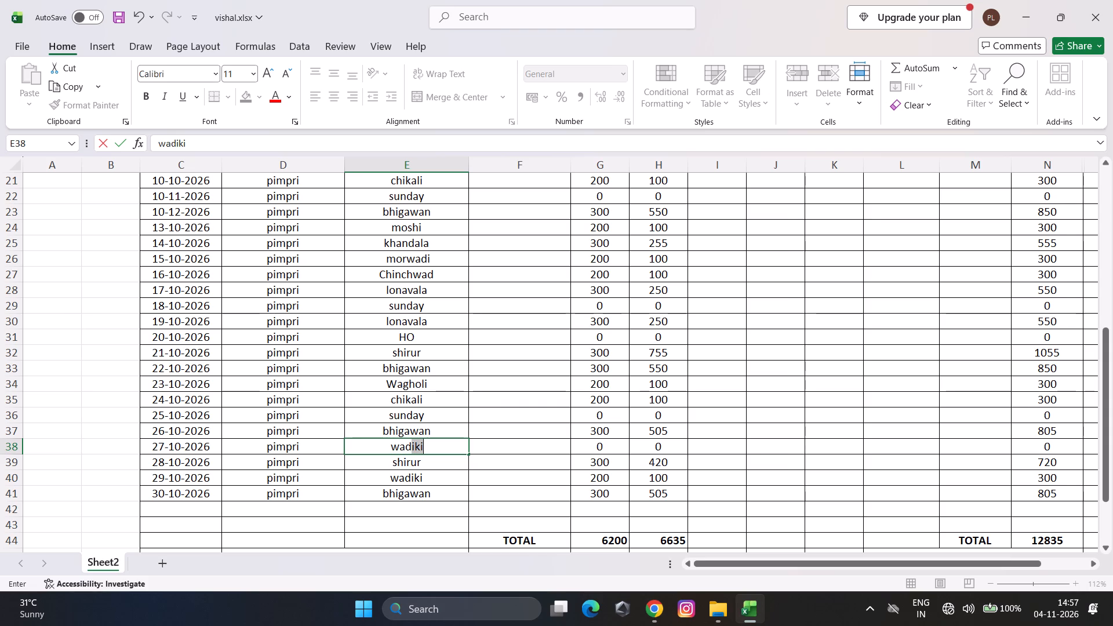
pyautogui.click(609, 443)
pyautogui.write('200')
pyautogui.press('Right')
pyautogui.write('100')
pyautogui.press('Down')
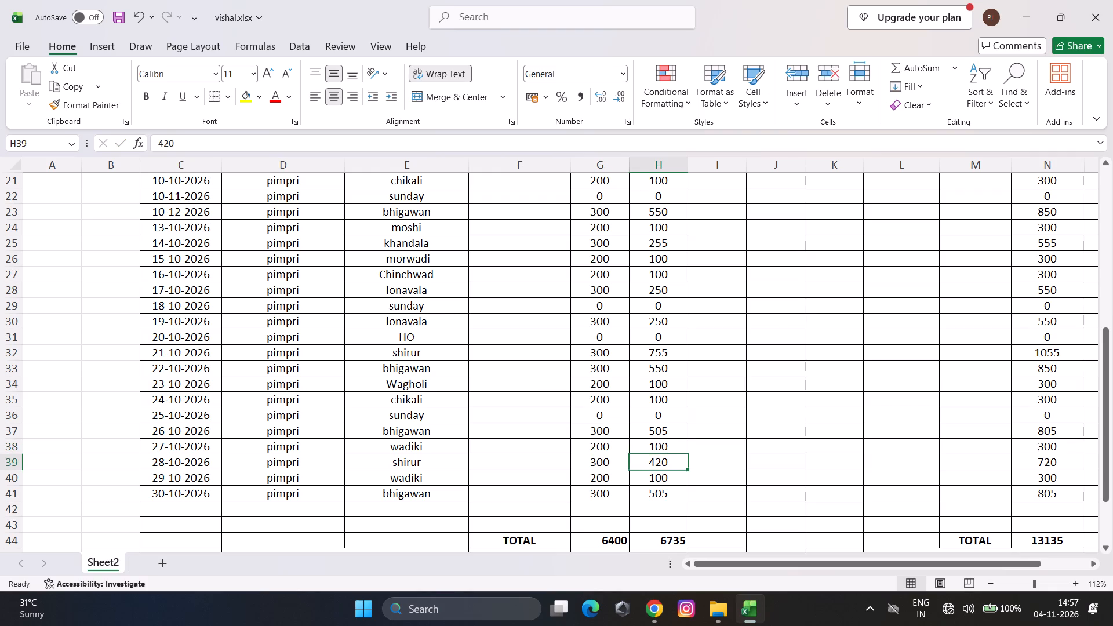